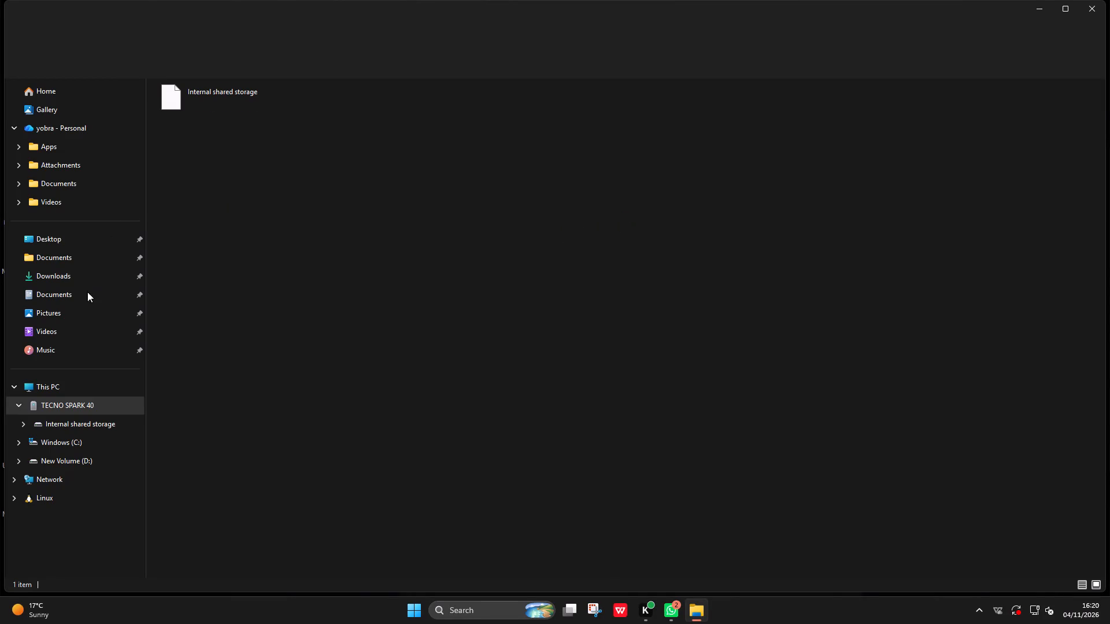
# Open "DSLT_259_MARKSHEET Applied science - Copy.docx" from the Fonts folder in the TECNO SPARK 40's internal shared storage.
pyautogui.tripleClick(206, 91)
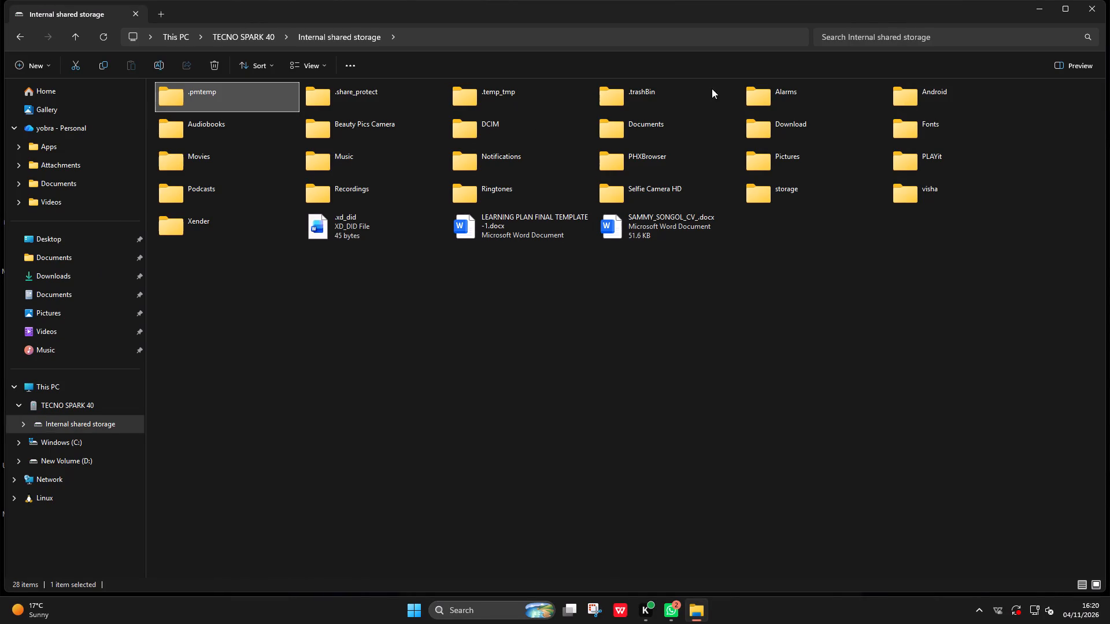
pyautogui.doubleClick(954, 127)
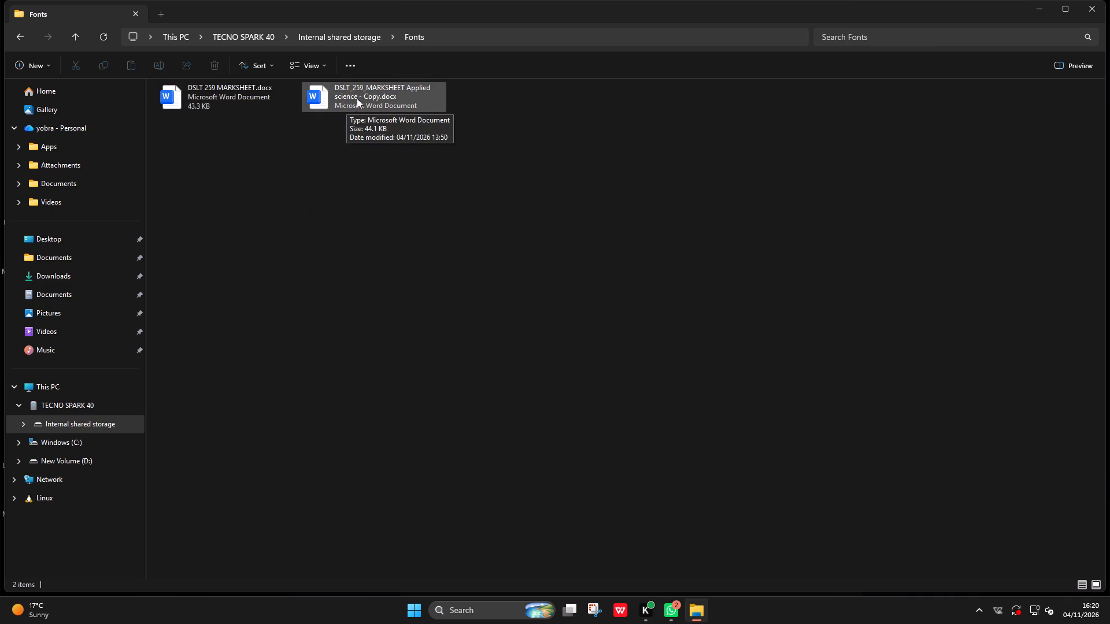
pyautogui.doubleClick(357, 98)
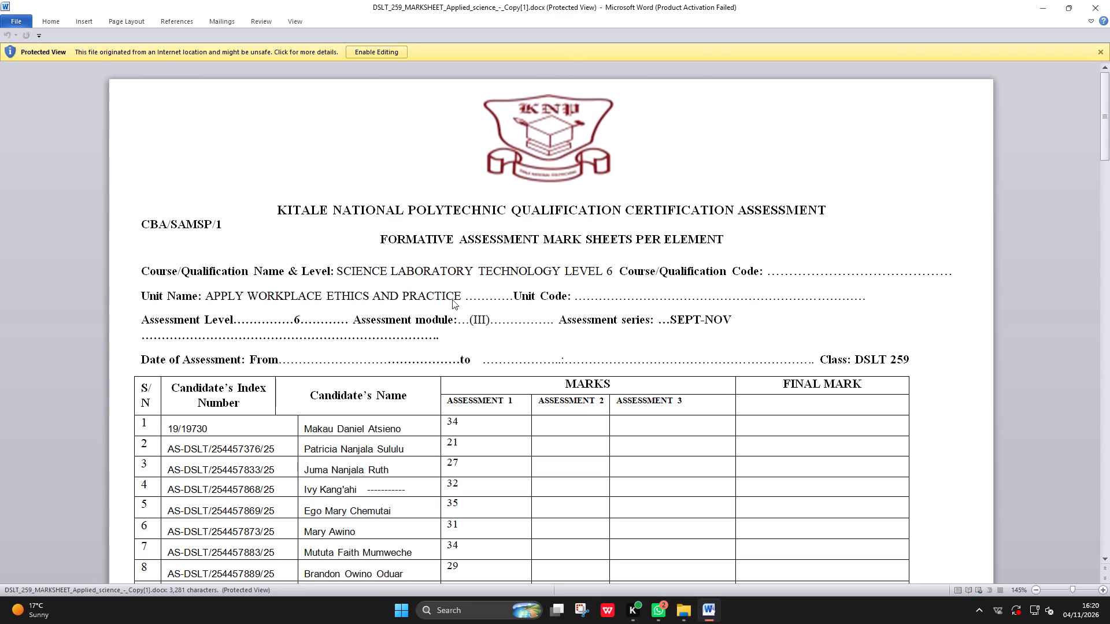
# Dismiss the Office activation wizard and enable editing of the protected mark sheet.
pyautogui.scroll(-4, 446, 358)
pyautogui.click(592, 270)
pyautogui.click(576, 258)
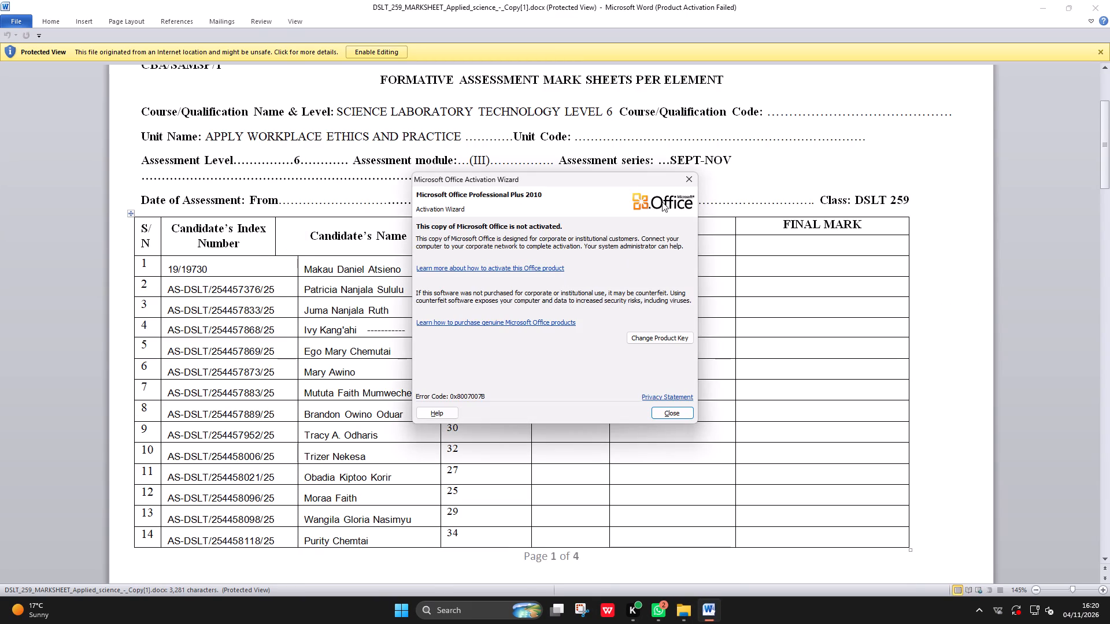
pyautogui.click(689, 178)
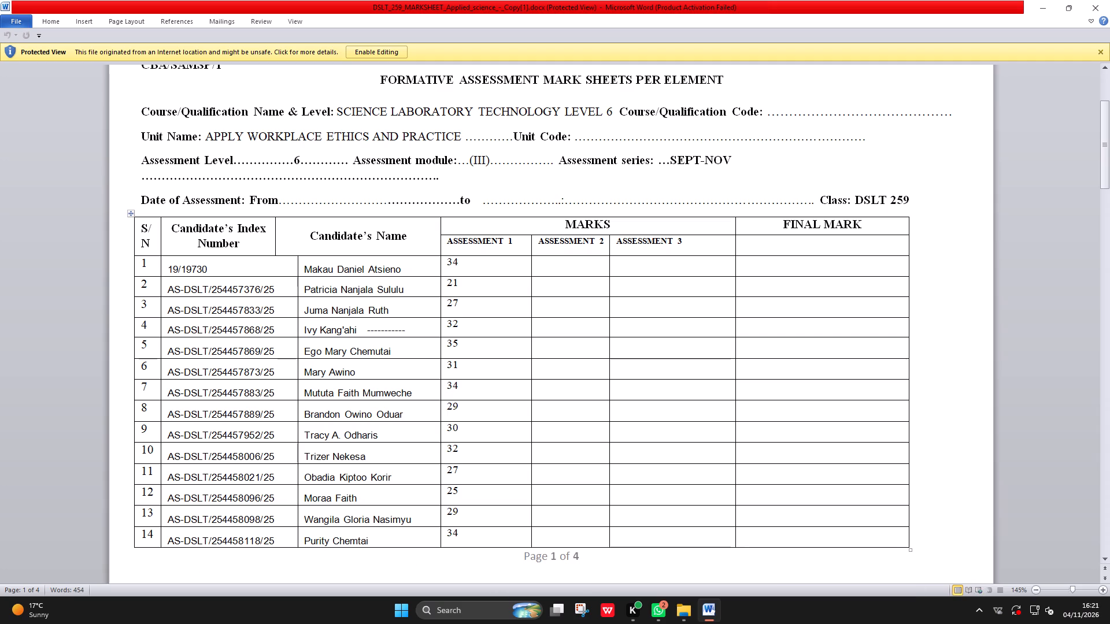
pyautogui.click(382, 51)
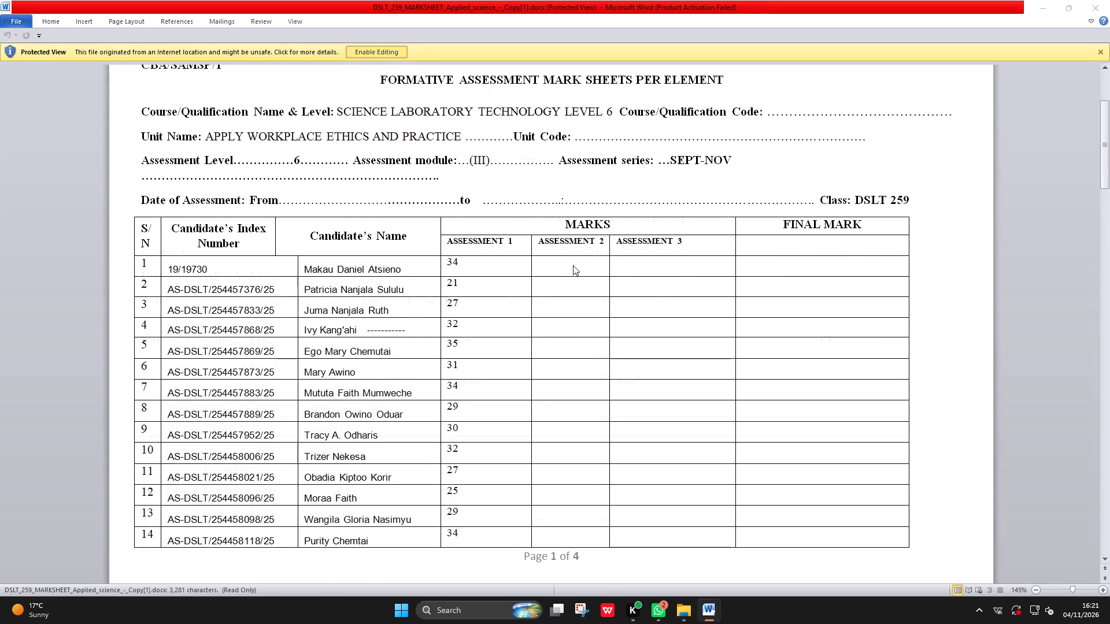
# Enter the Assessment 2 marks for candidates 1 to 3 in the marks table: 39, 36 and 33.
pyautogui.click(573, 265)
pyautogui.scroll(-3, 542, 407)
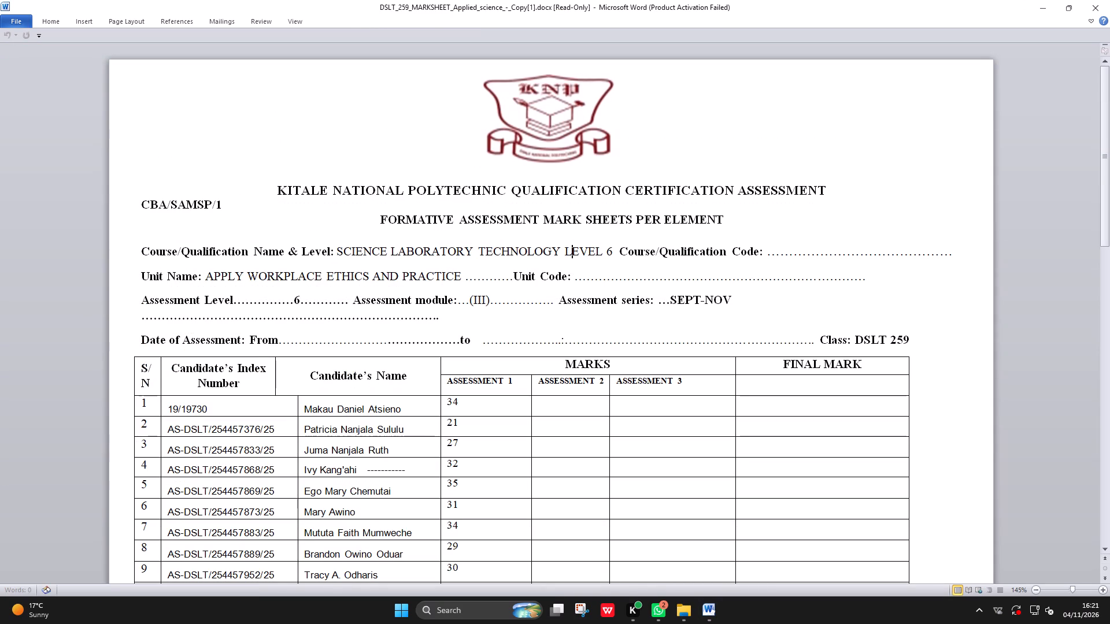
pyautogui.scroll(-8, 542, 407)
pyautogui.scroll(3, 570, 310)
pyautogui.click(580, 295)
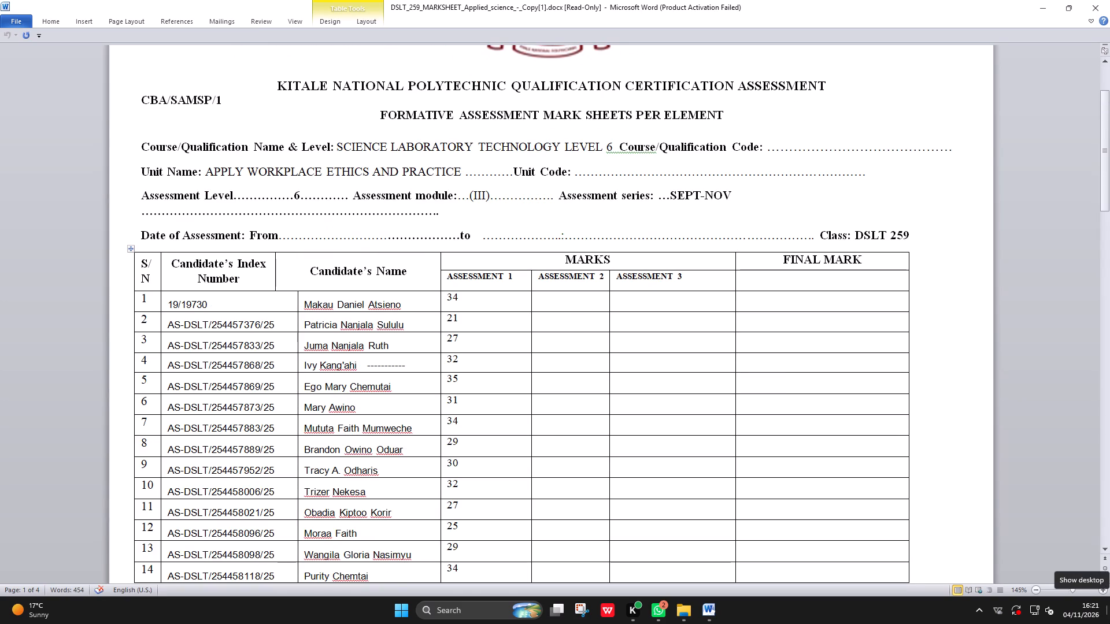
pyautogui.scroll(-4, 1107, 581)
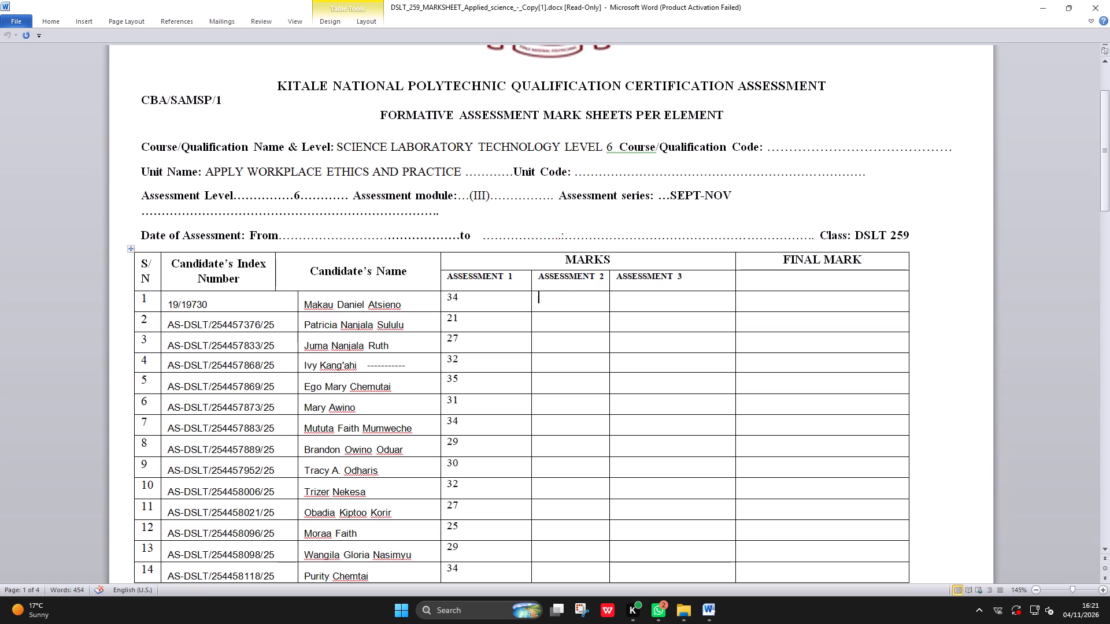
pyautogui.press('3')
pyautogui.press('9')
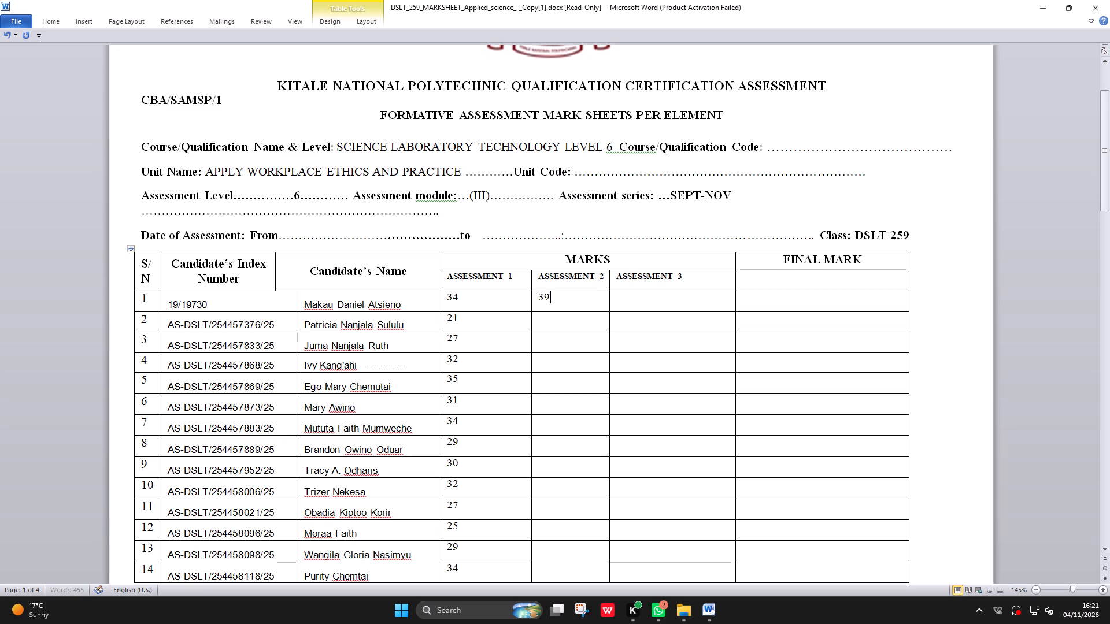
pyautogui.click(549, 320)
pyautogui.press('3')
pyautogui.press('6')
pyautogui.click(543, 341)
pyautogui.press('3')
pyautogui.press('3')
# Enter the Assessment 2 marks for candidates 4 to 7: 36, 35, 36 and 33.
pyautogui.click(557, 363)
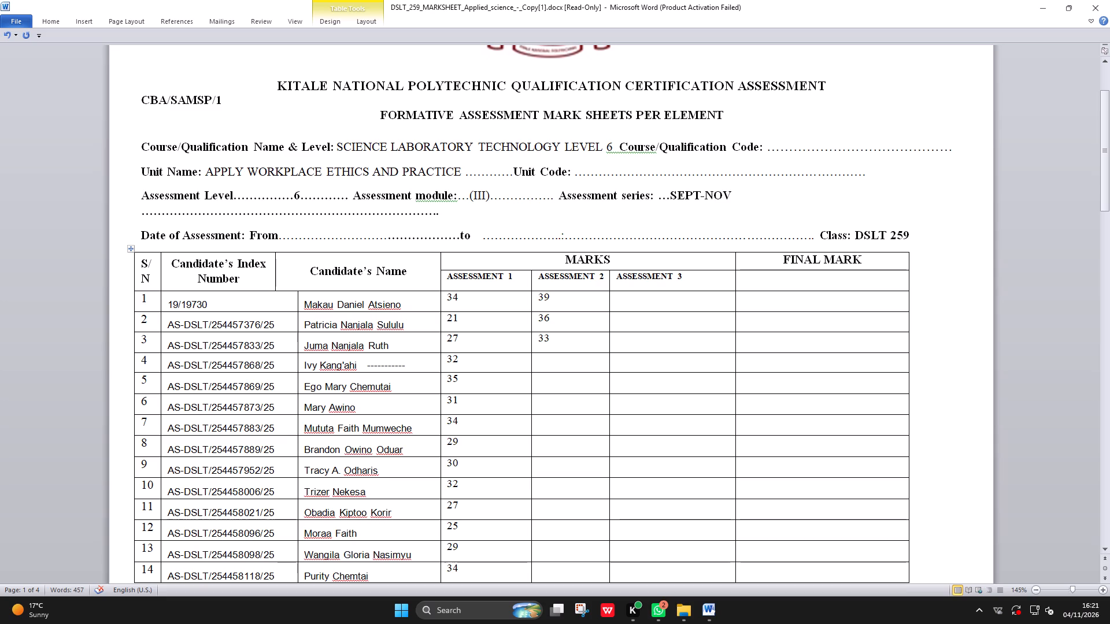
pyautogui.write('36')
pyautogui.click(558, 380)
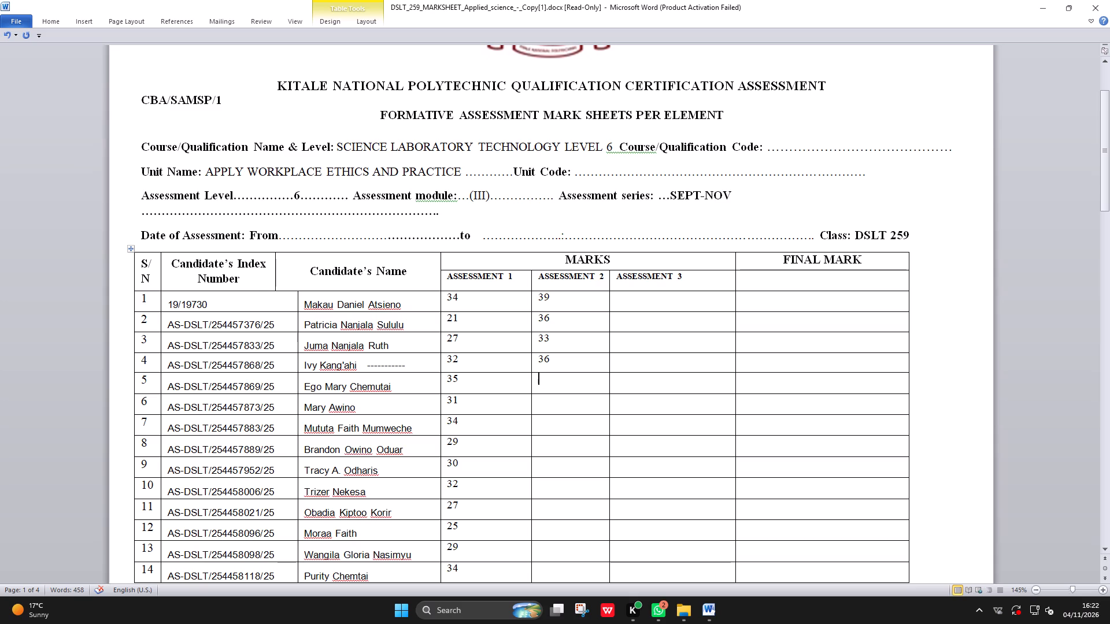
pyautogui.write('35')
pyautogui.click(558, 407)
pyautogui.write('36')
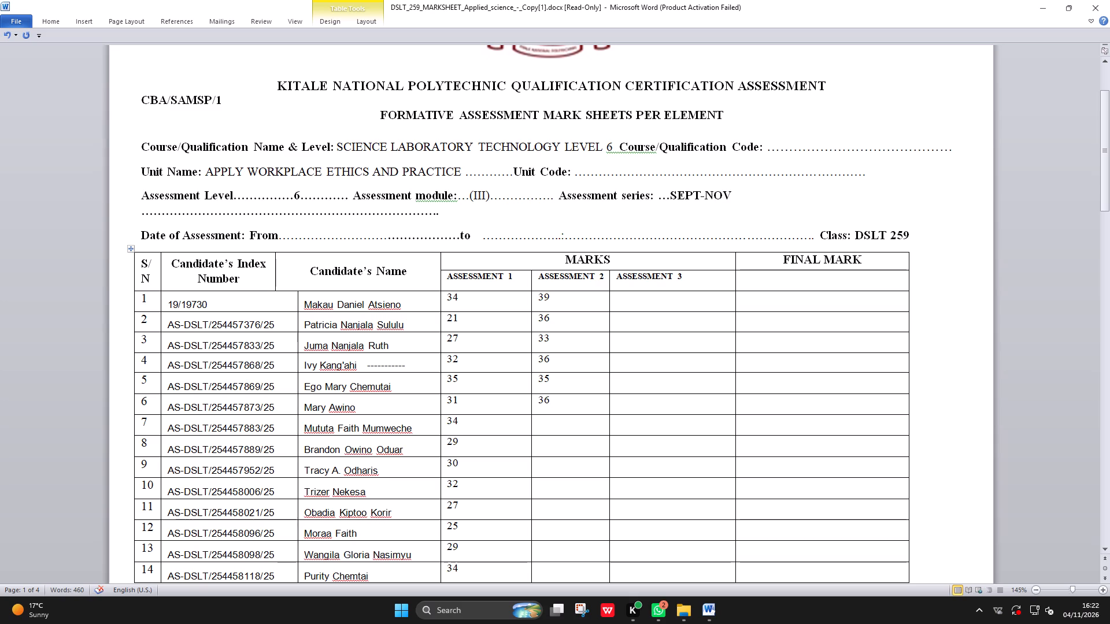
pyautogui.click(556, 426)
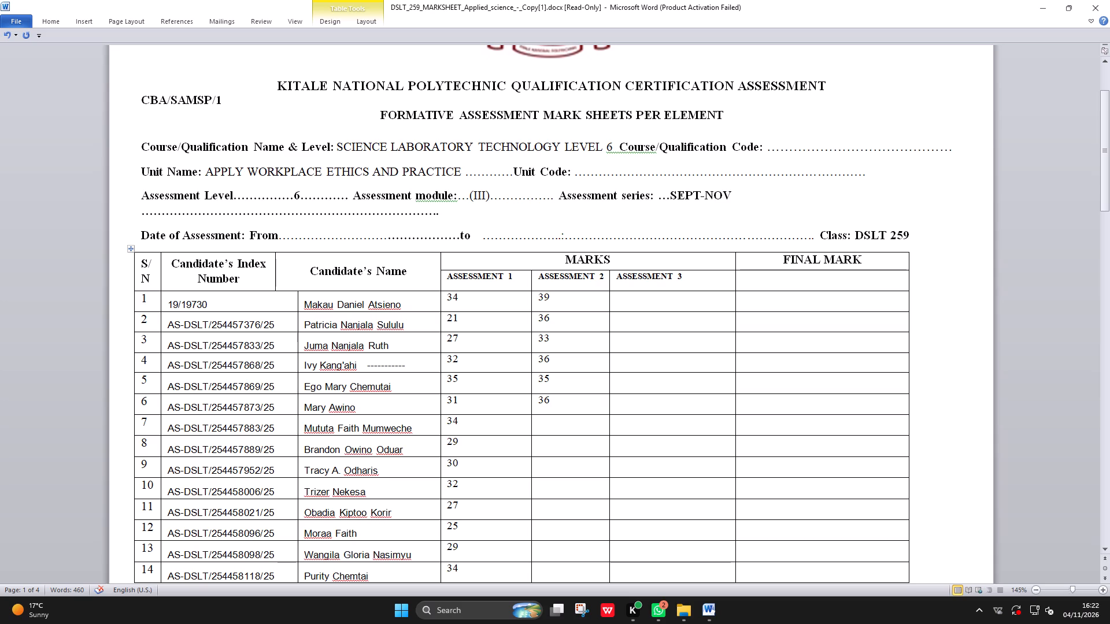
pyautogui.write('33')
# Enter the Assessment 2 marks for candidates 8 to 11: 31, 30, 38 and 36.
pyautogui.click(548, 452)
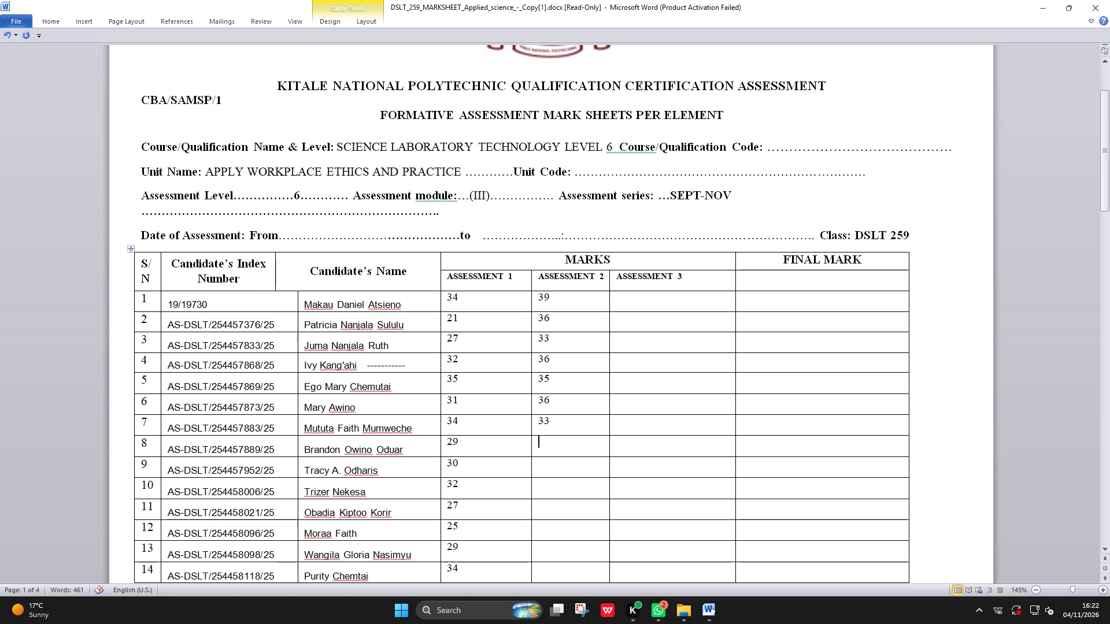
pyautogui.press('3')
pyautogui.press('1')
pyautogui.click(552, 460)
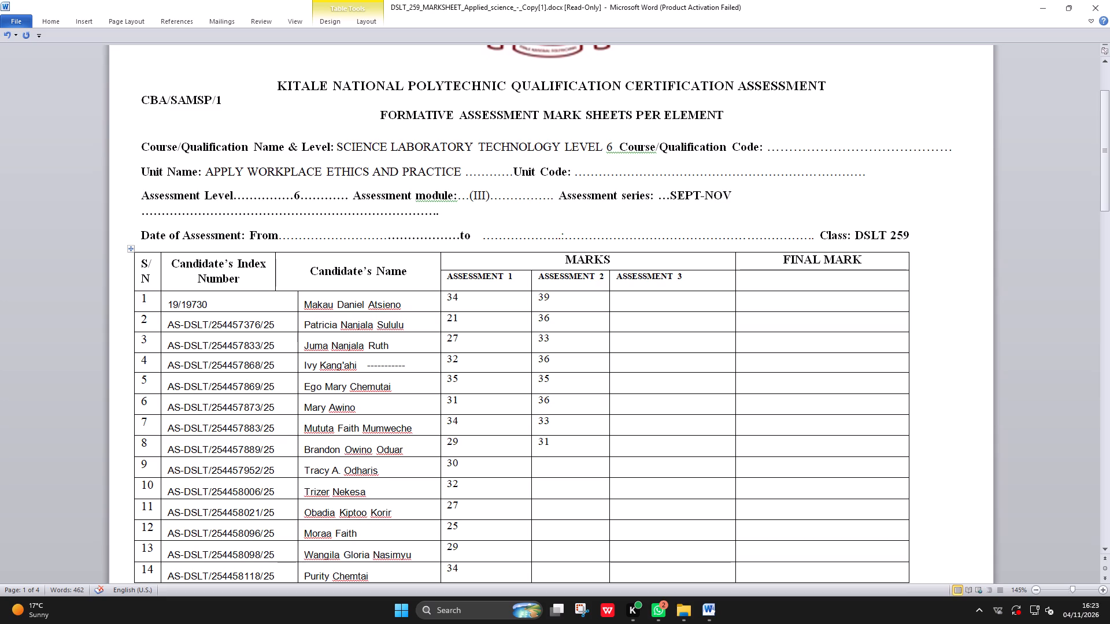
pyautogui.press('3')
pyautogui.press('0')
pyautogui.doubleClick(560, 491)
pyautogui.click(560, 491)
pyautogui.press('3')
pyautogui.press('8')
pyautogui.click(551, 512)
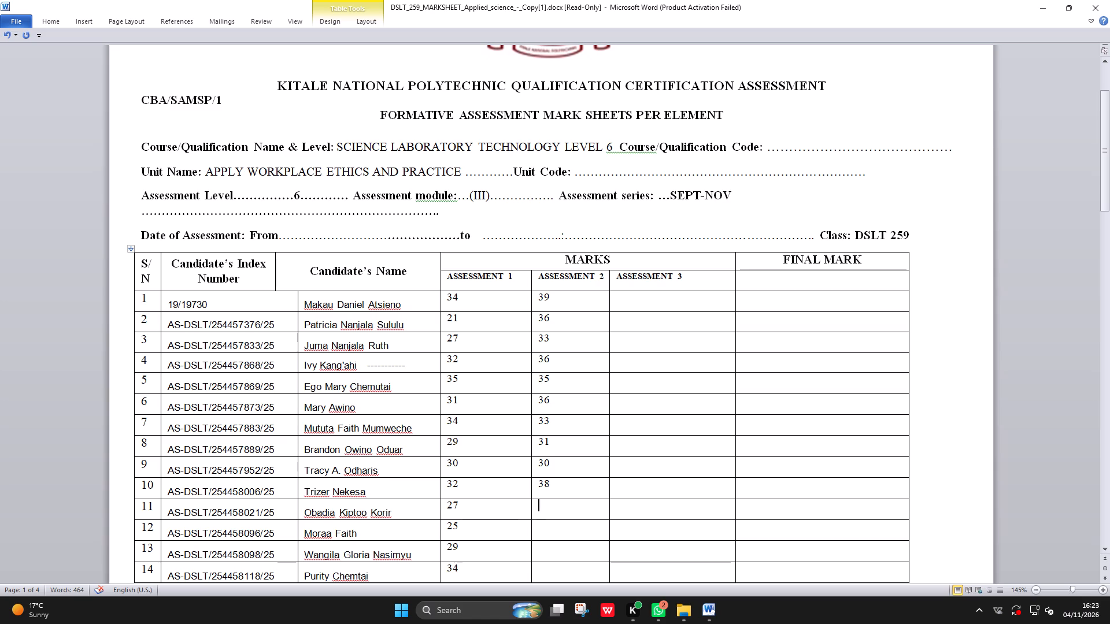
pyautogui.press('3')
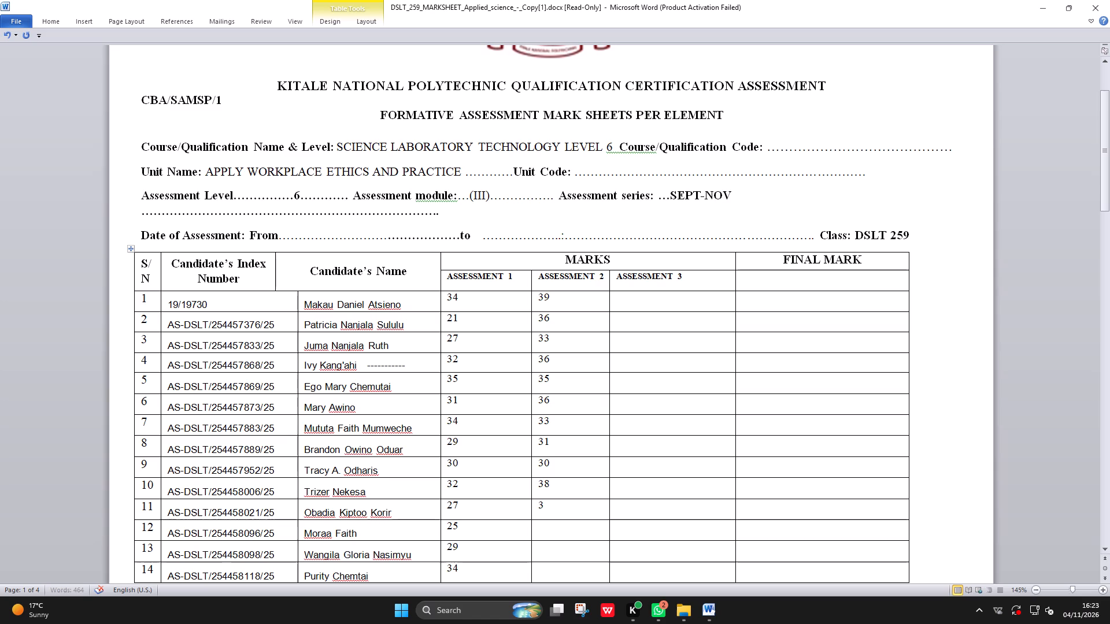
pyautogui.press('6')
# Enter the Assessment 2 marks for candidates 12 to 14, at the end of page 1: 29, 28 and 36.
pyautogui.click(549, 536)
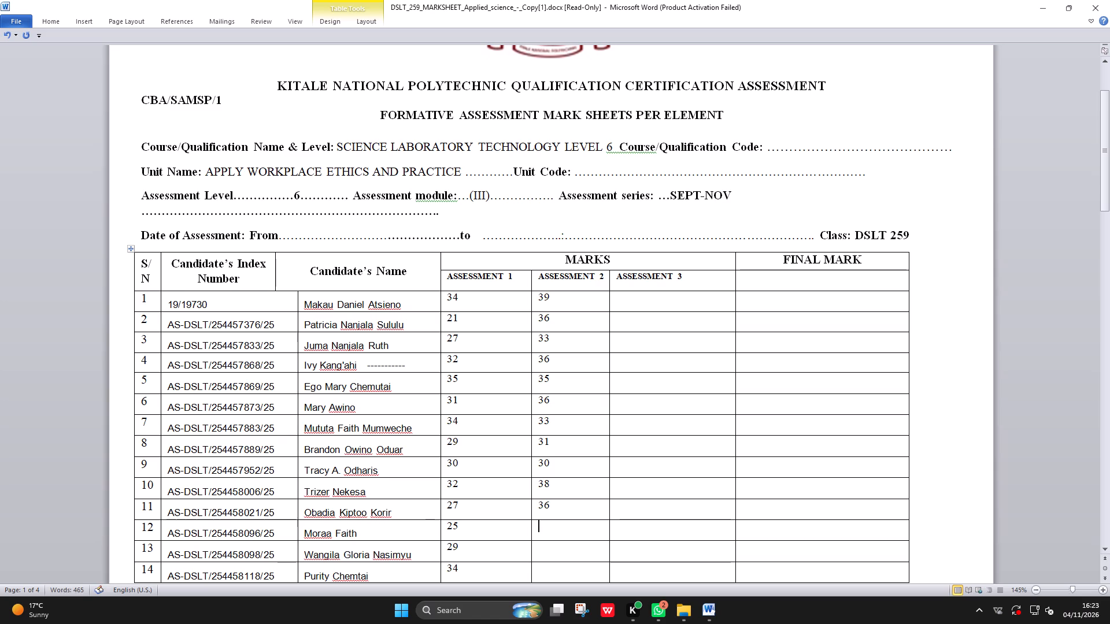
pyautogui.scroll(-3, 553, 534)
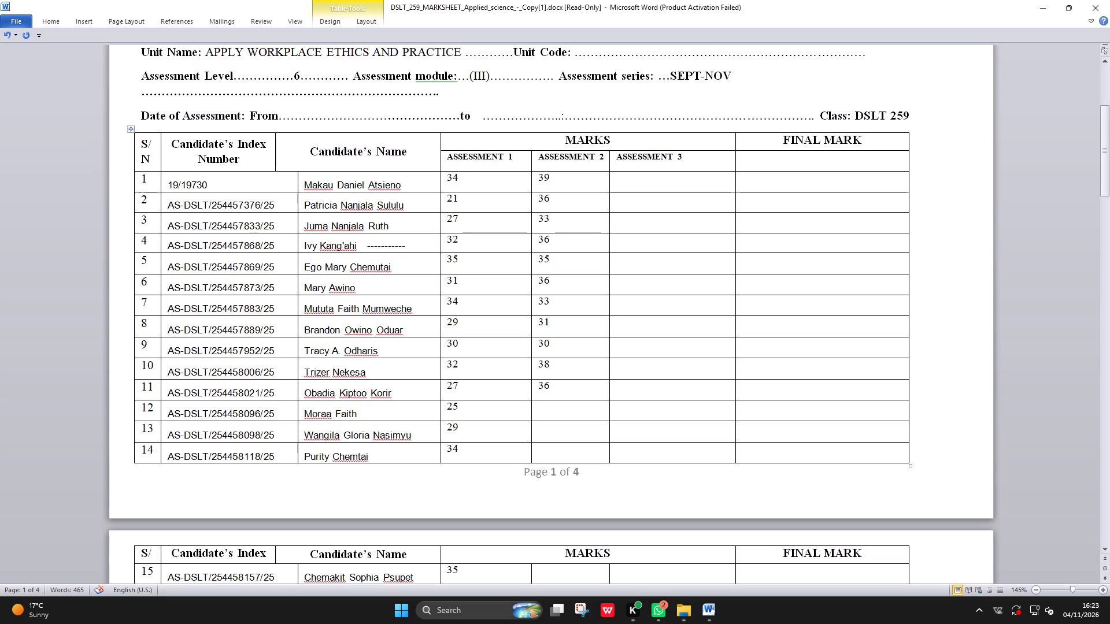
pyautogui.press('2')
pyautogui.press('9')
pyautogui.click(575, 437)
pyautogui.press('2')
pyautogui.press('8')
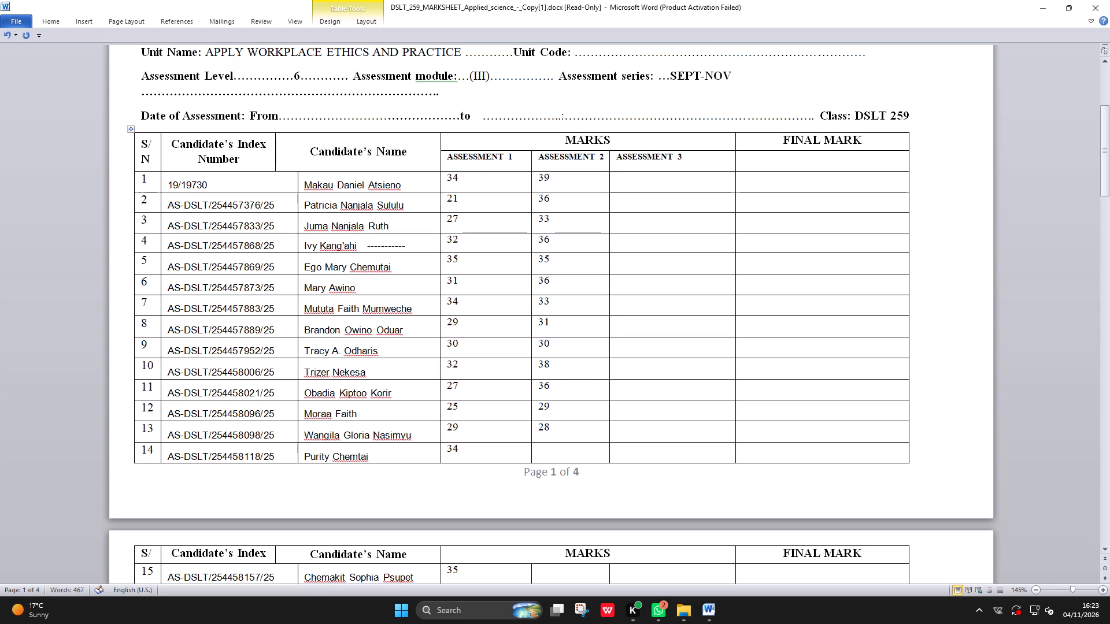
pyautogui.click(560, 454)
pyautogui.scroll(-3, 529, 424)
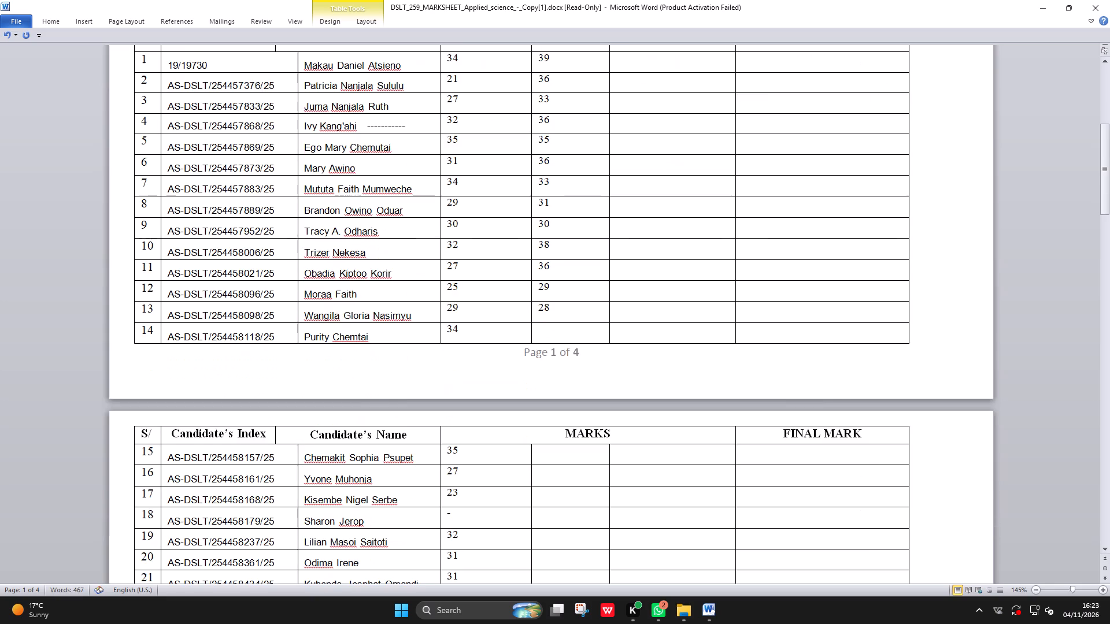
pyautogui.scroll(-1, 538, 426)
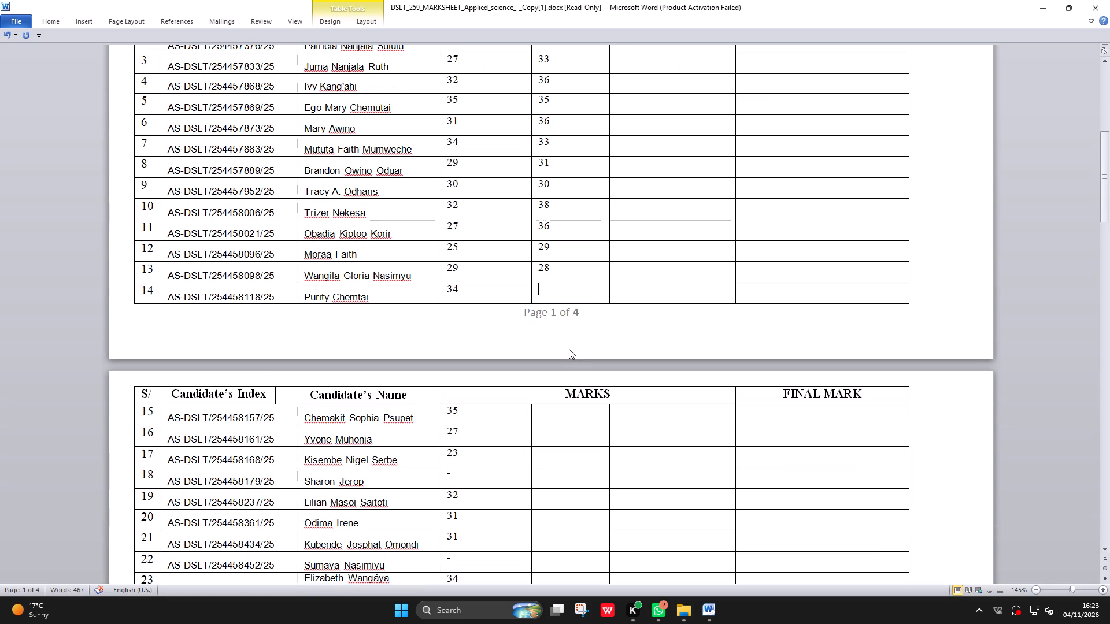
pyautogui.press('3')
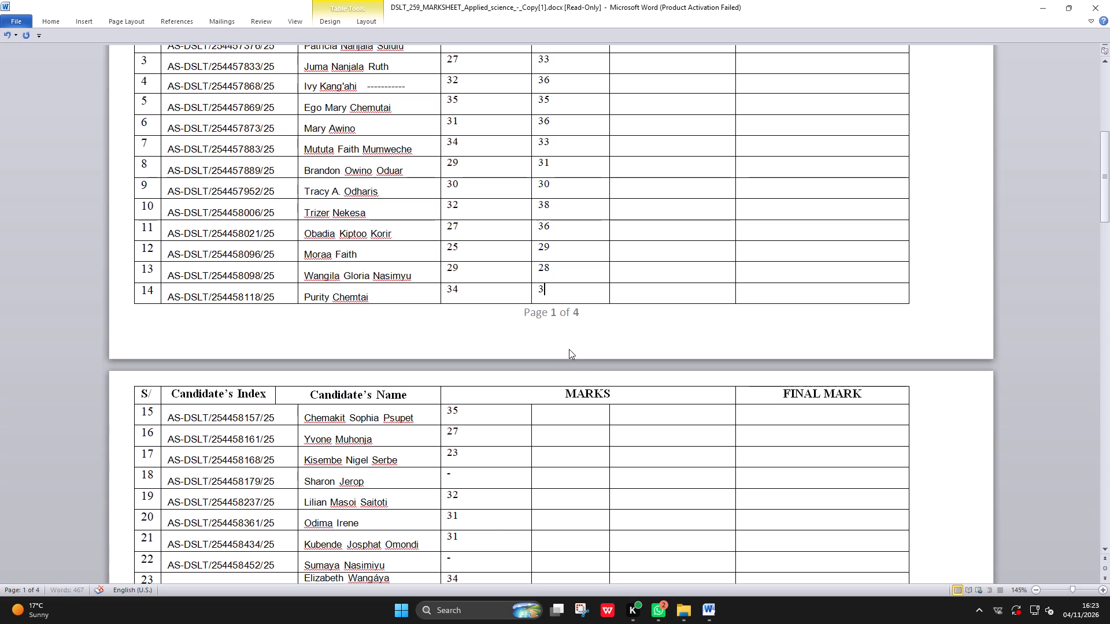
pyautogui.press('6')
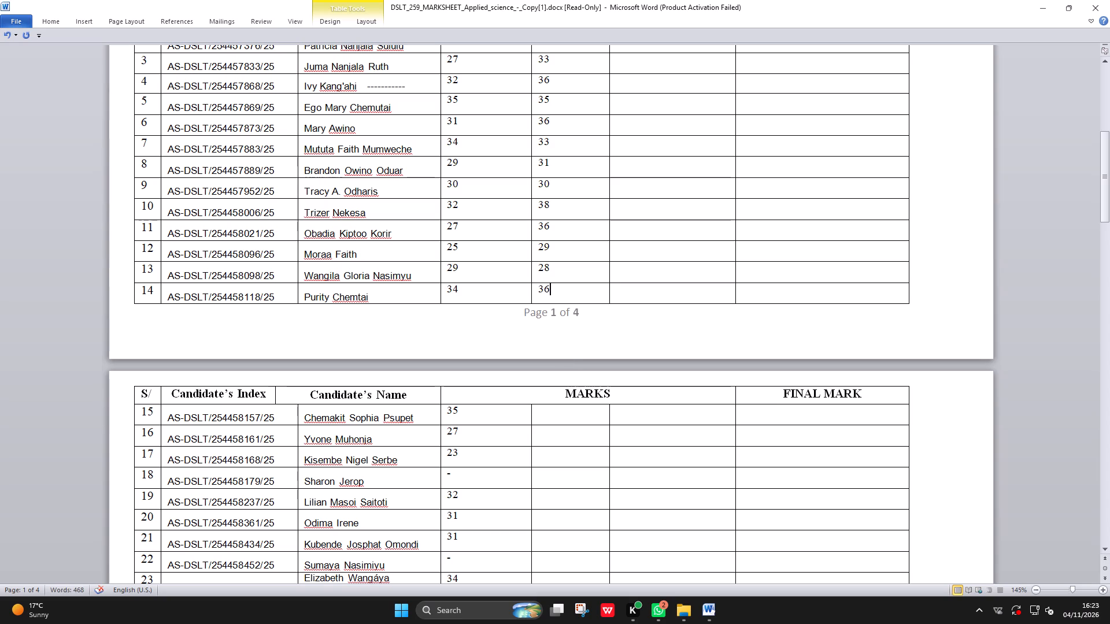
# Enter the Assessment 2 marks for candidates 15 to 18 on page 2: 38, 30, 29 and a dash.
pyautogui.click(552, 418)
pyautogui.press('3')
pyautogui.press('8')
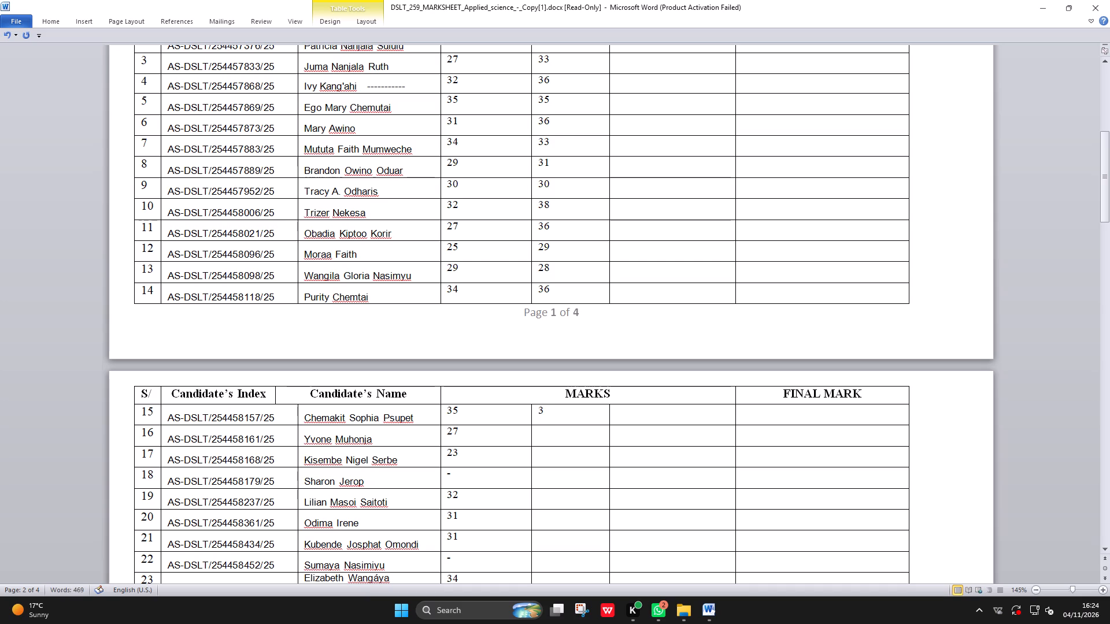
pyautogui.click(542, 432)
pyautogui.write('30')
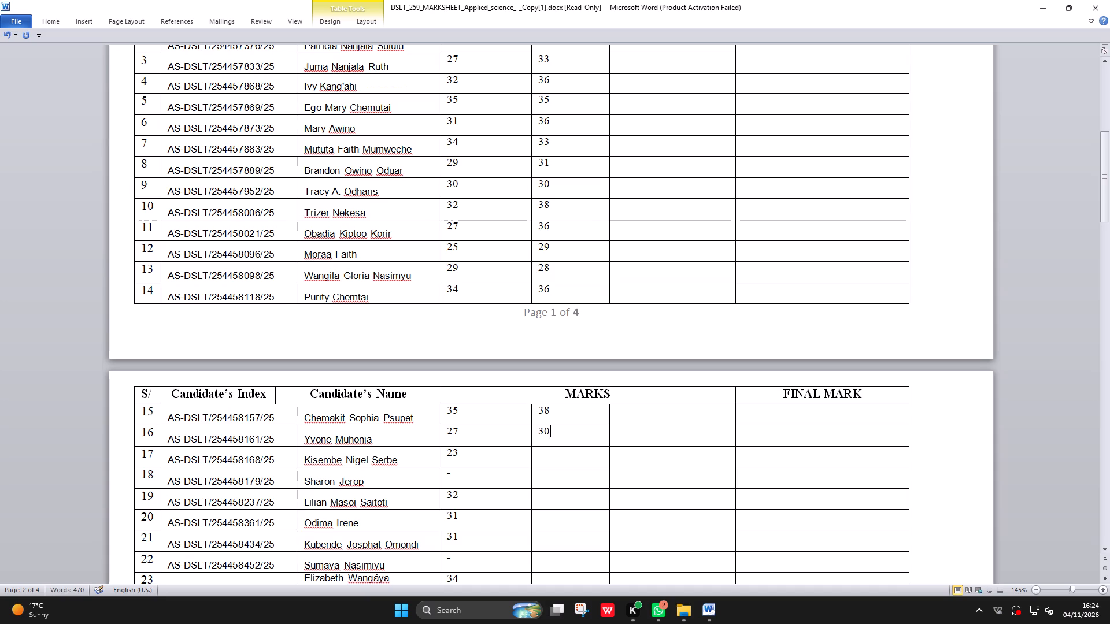
pyautogui.click(552, 456)
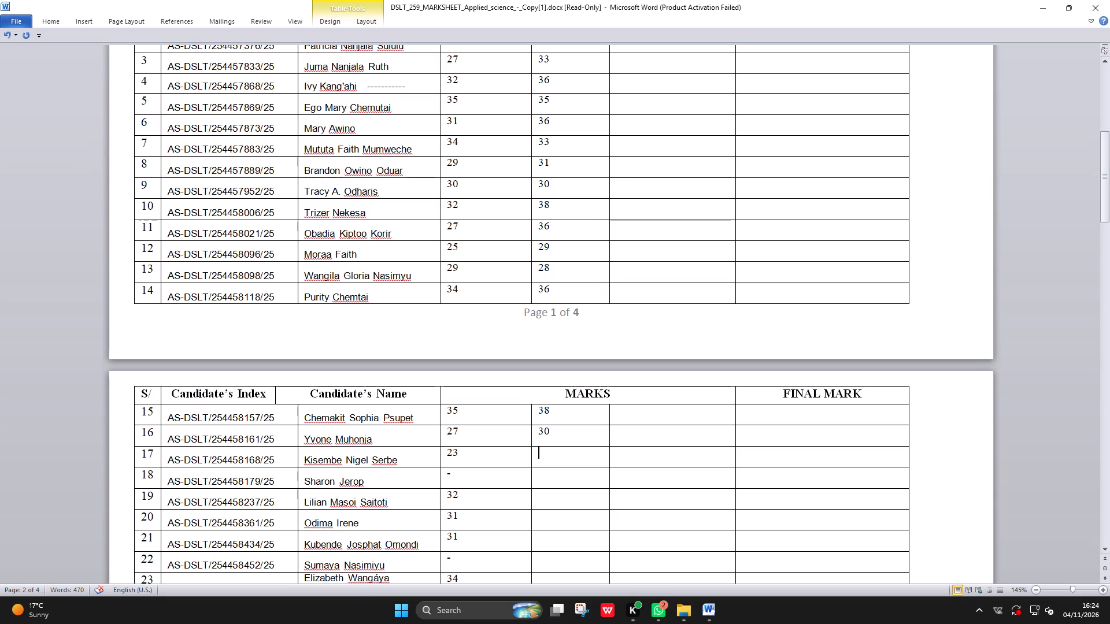
pyautogui.press('2')
pyautogui.press('9')
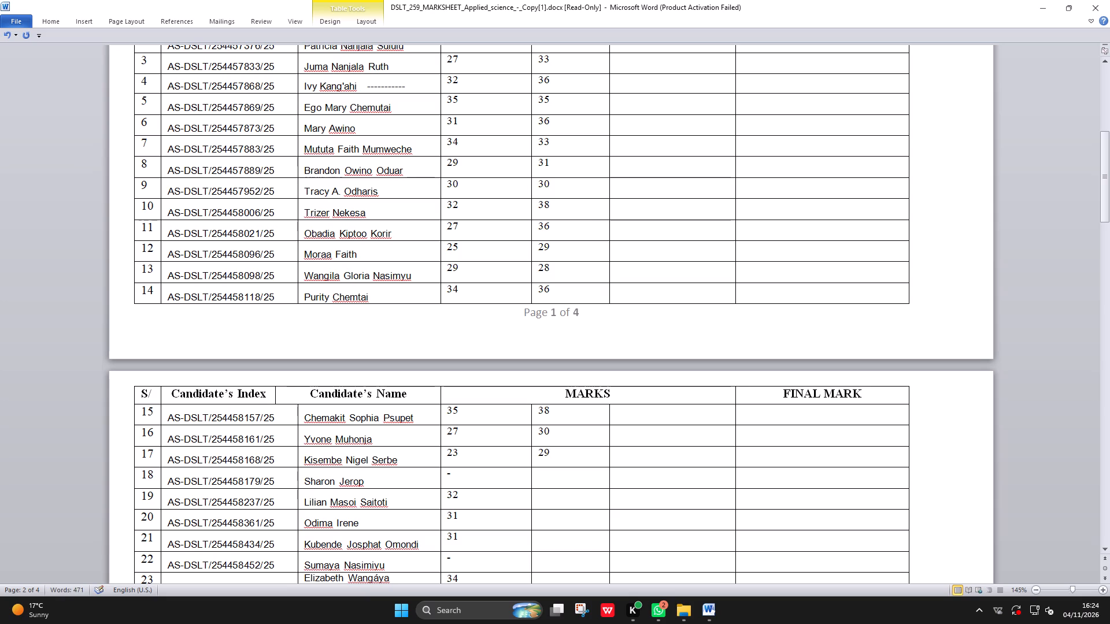
pyautogui.click(551, 482)
pyautogui.press('-')
# Enter the Assessment 2 marks for candidates 19 to 21: 33, 34 and 34.
pyautogui.click(553, 496)
pyautogui.press('3')
pyautogui.press('3')
pyautogui.click(558, 523)
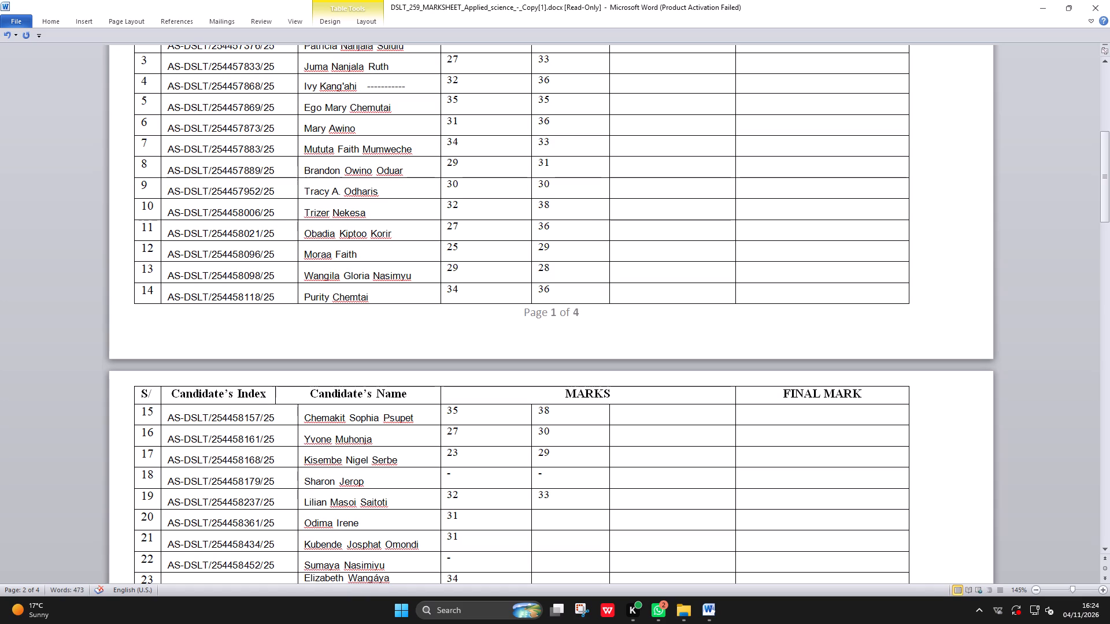
pyautogui.press('3')
pyautogui.press('4')
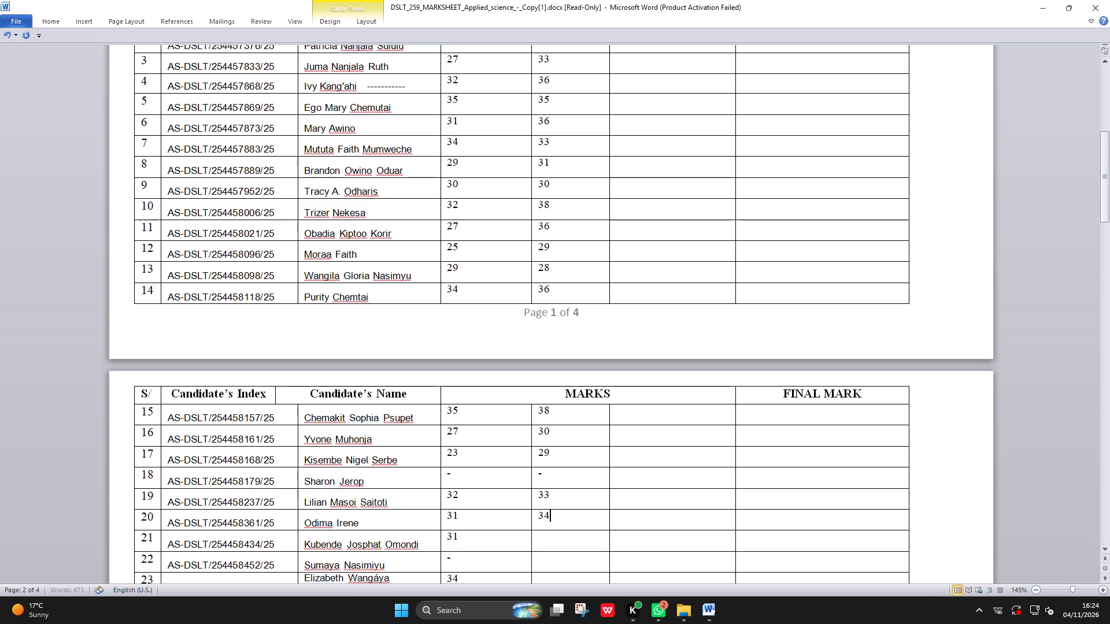
pyautogui.click(568, 549)
pyautogui.press('3')
pyautogui.press('4')
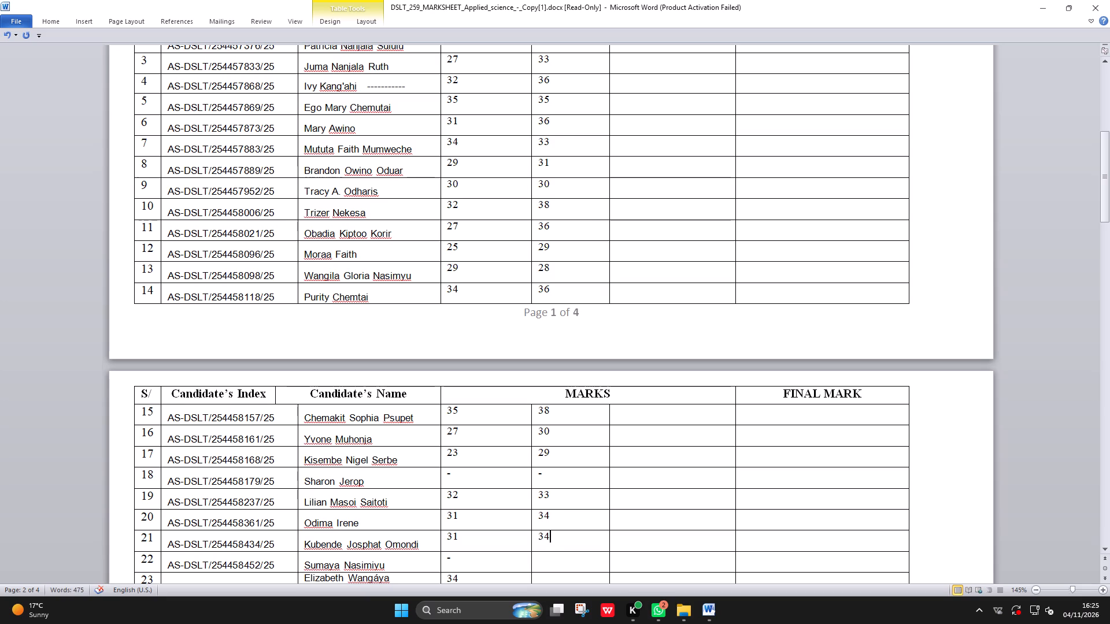
# Enter a dash as the Assessment 2 mark for candidate 22 and 35 for candidate 23.
pyautogui.scroll(-3, 559, 567)
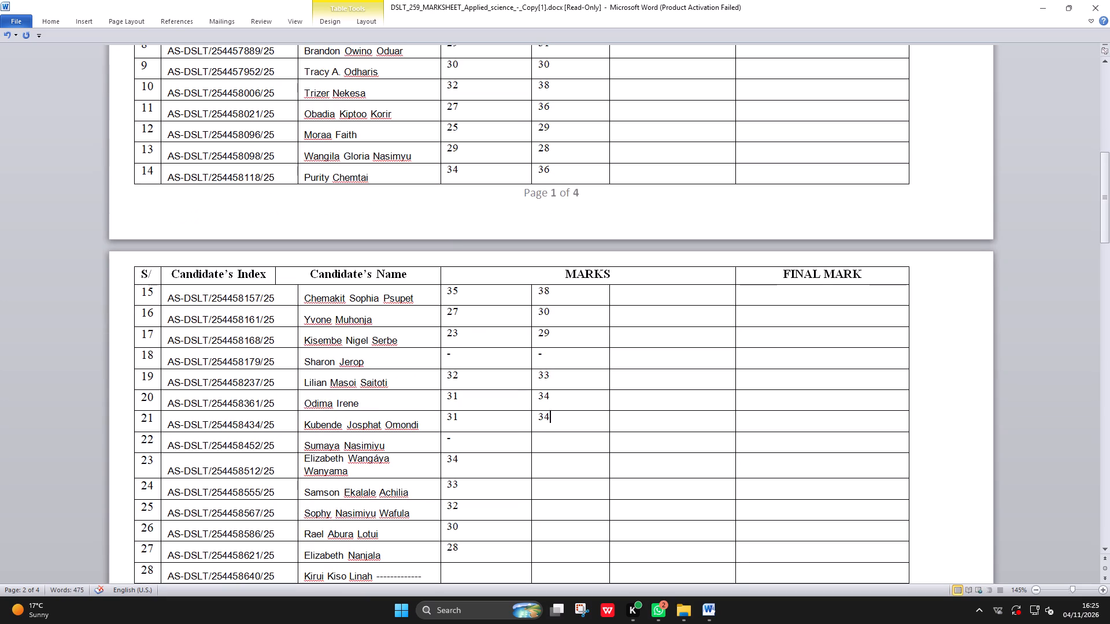
pyautogui.press('-')
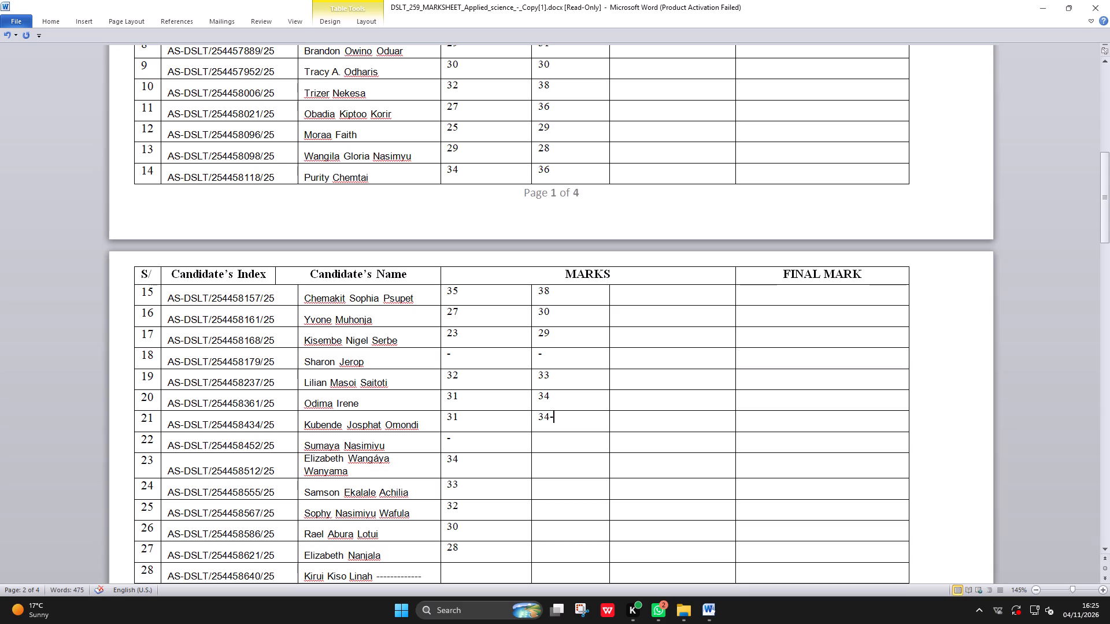
pyautogui.press('BackSpace')
pyautogui.click(572, 454)
pyautogui.click(574, 445)
pyautogui.press('-')
pyautogui.click(562, 468)
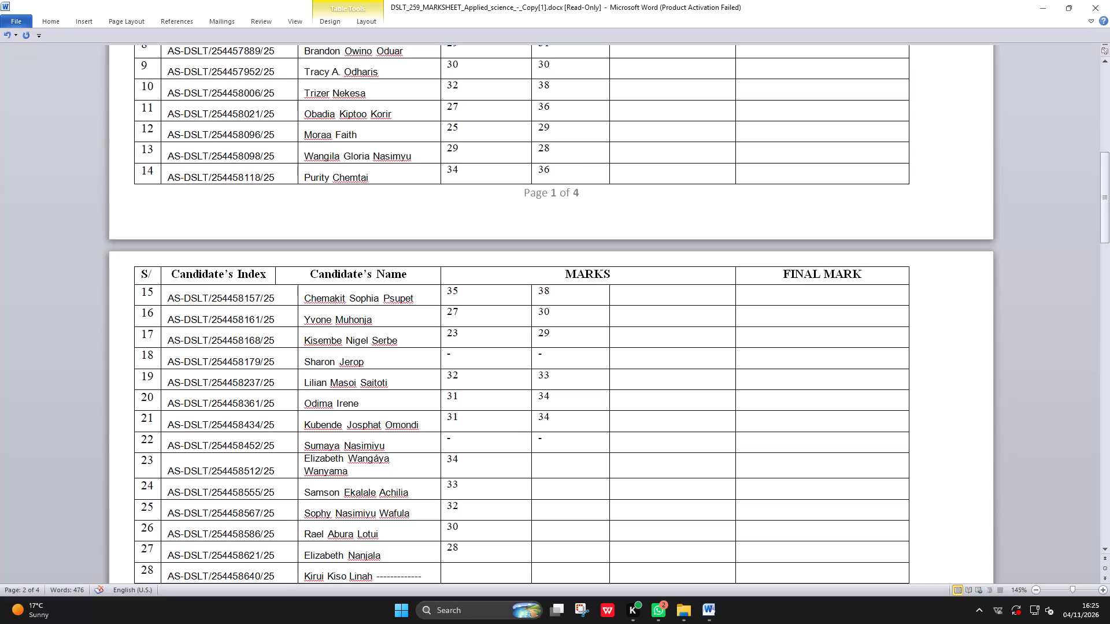
pyautogui.write('35')
# Enter the Assessment 2 marks for candidates 24 to 27: 25, 37, 37 and 32.
pyautogui.click(543, 486)
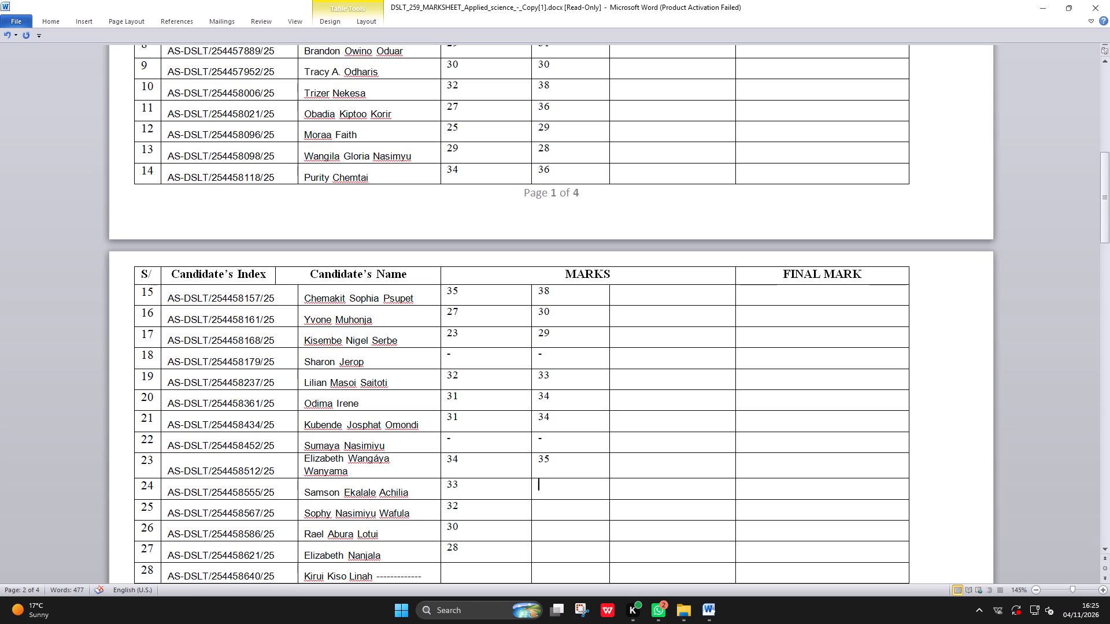
pyautogui.press('2')
pyautogui.press('5')
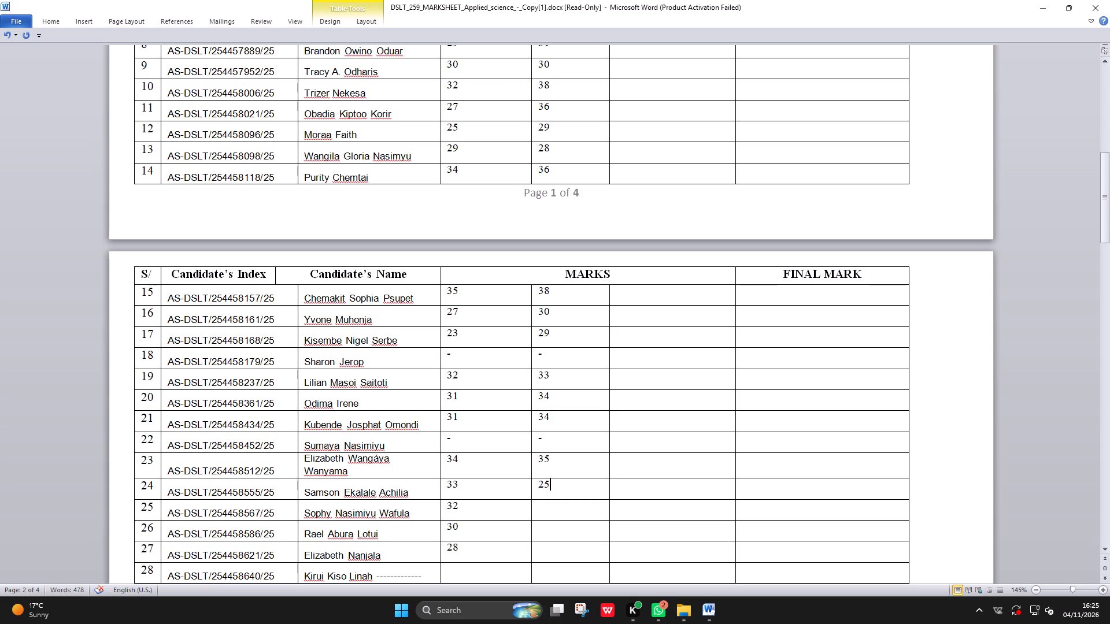
pyautogui.click(550, 514)
pyautogui.press('3')
pyautogui.press('7')
pyautogui.click(569, 530)
pyautogui.press('3')
pyautogui.press('7')
pyautogui.click(587, 554)
pyautogui.write('32')
# Enter a dash in both the Assessment 1 and Assessment 2 cells for candidate 28.
pyautogui.scroll(-4, 606, 565)
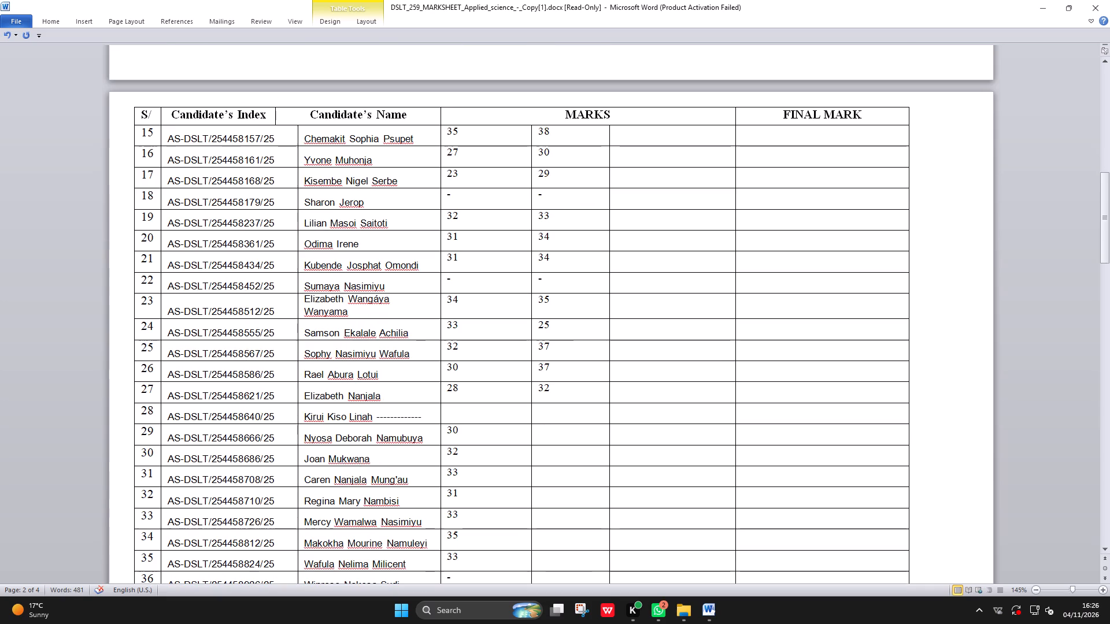
pyautogui.click(542, 418)
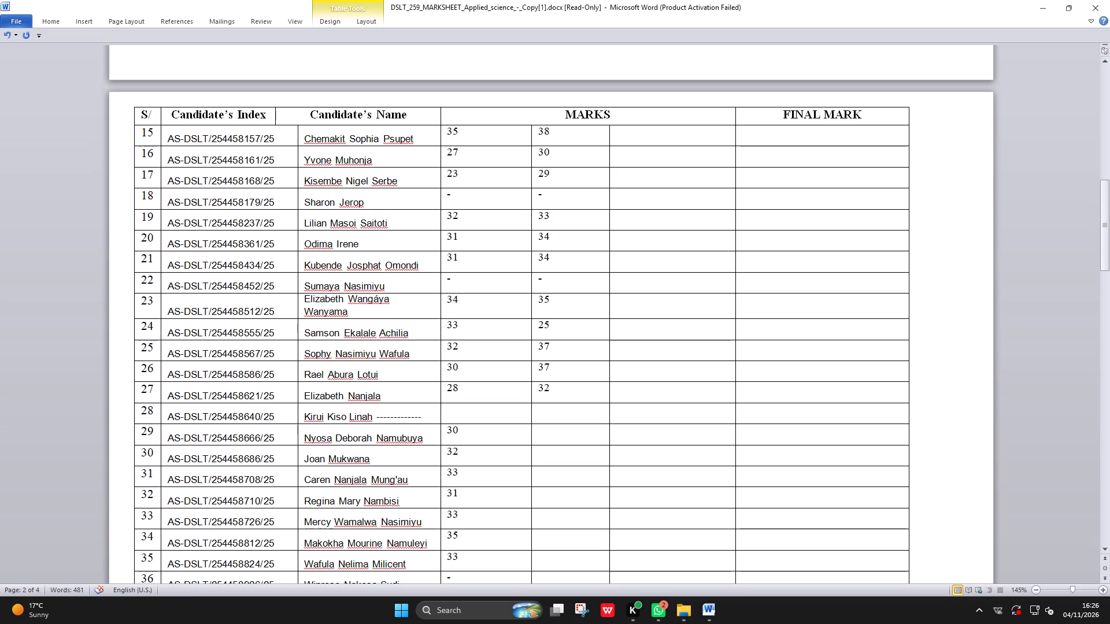
pyautogui.press('-')
pyautogui.click(483, 414)
pyautogui.press('-')
# Enter the Assessment 2 marks for candidates 29 to 31: 33, 34 and 40.
pyautogui.click(543, 433)
pyautogui.press('3')
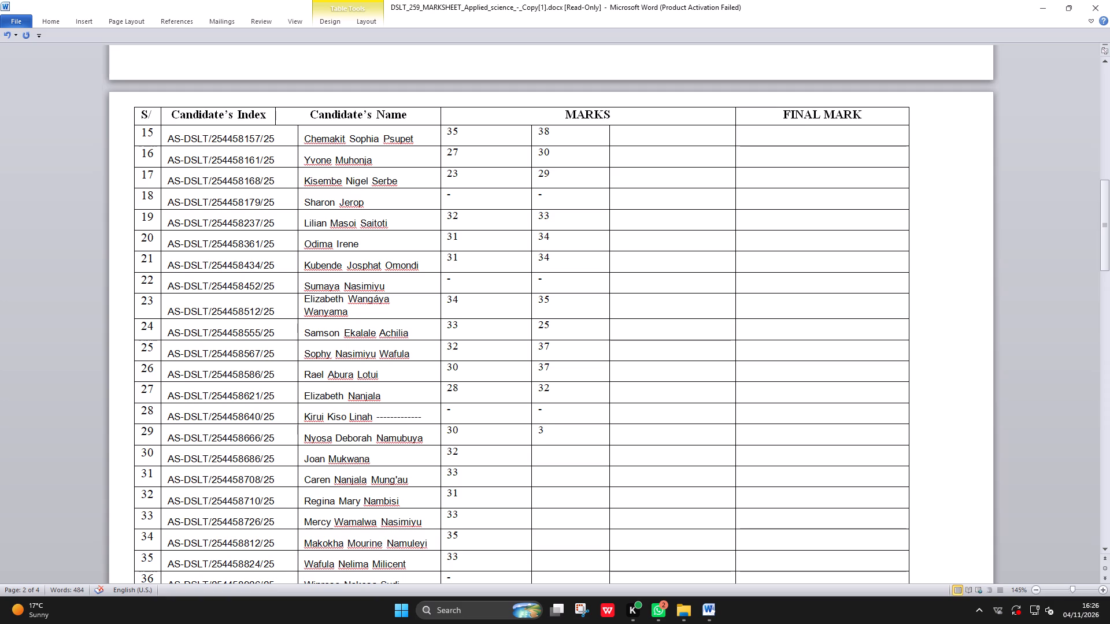
pyautogui.press('3')
pyautogui.click(553, 449)
pyautogui.write('34')
pyautogui.click(573, 488)
pyautogui.click(564, 477)
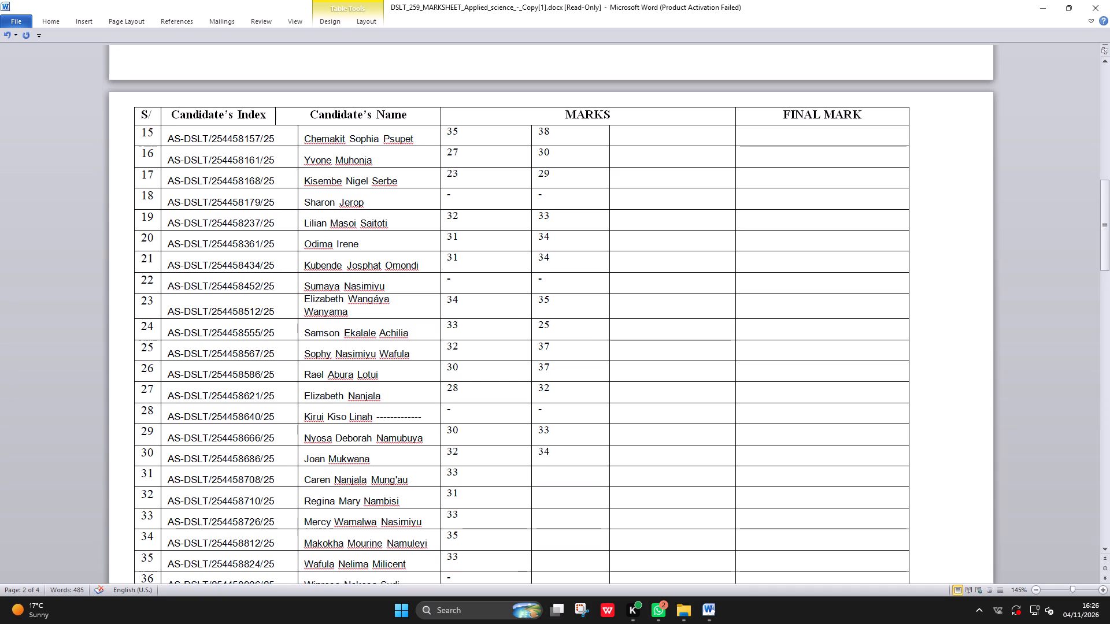
pyautogui.press('3')
pyautogui.press('BackSpace')
pyautogui.write('40')
# Enter the Assessment 2 marks for candidates 32 to 35: 35, 35, 38 and 34.
pyautogui.click(564, 494)
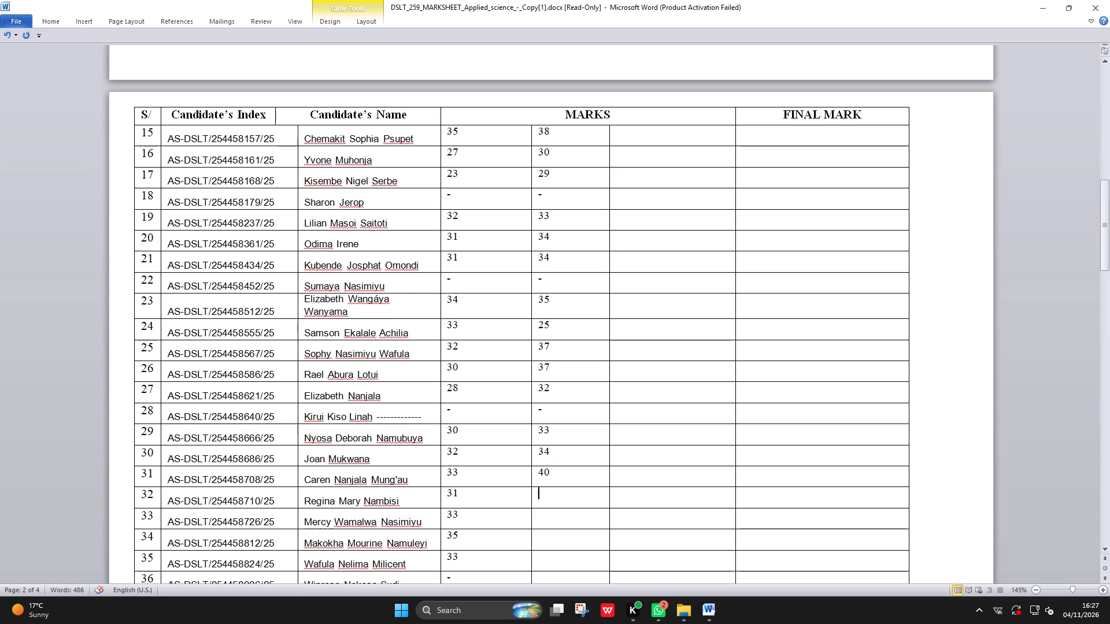
pyautogui.write('35')
pyautogui.click(563, 518)
pyautogui.write('35')
pyautogui.click(563, 536)
pyautogui.scroll(-2, 563, 536)
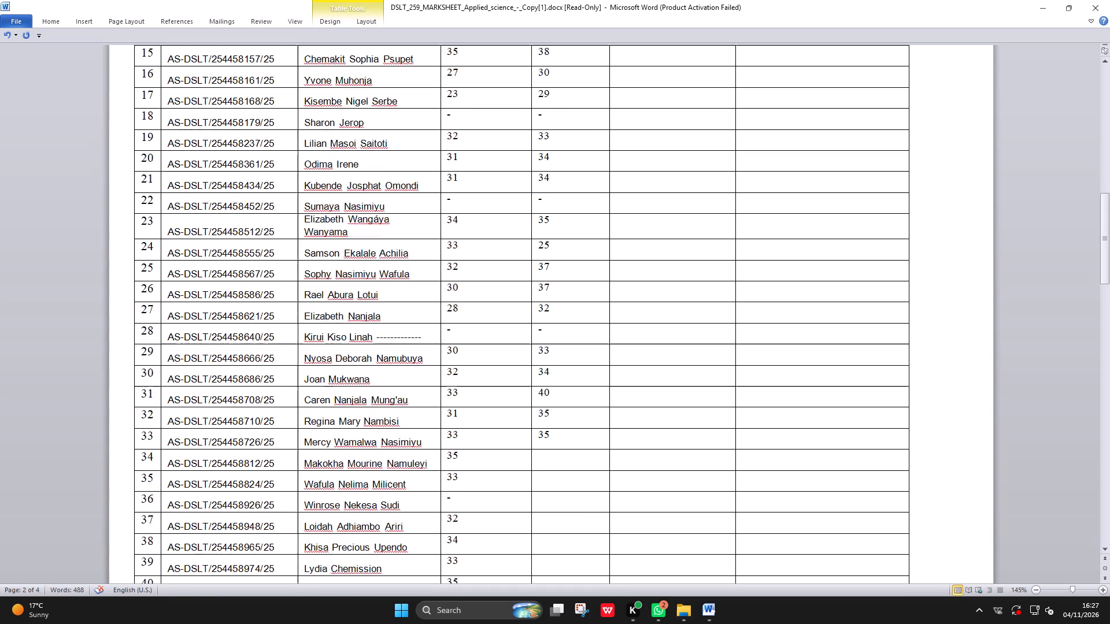
pyautogui.scroll(-2, 563, 536)
pyautogui.scroll(-2, 533, 463)
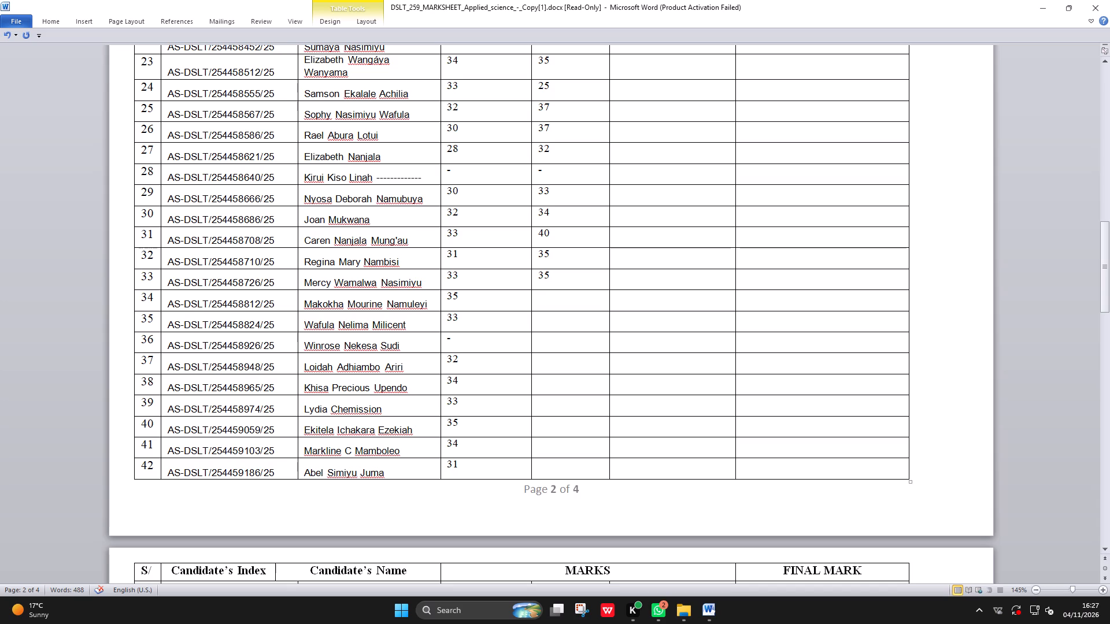
pyautogui.press('3')
pyautogui.press('8')
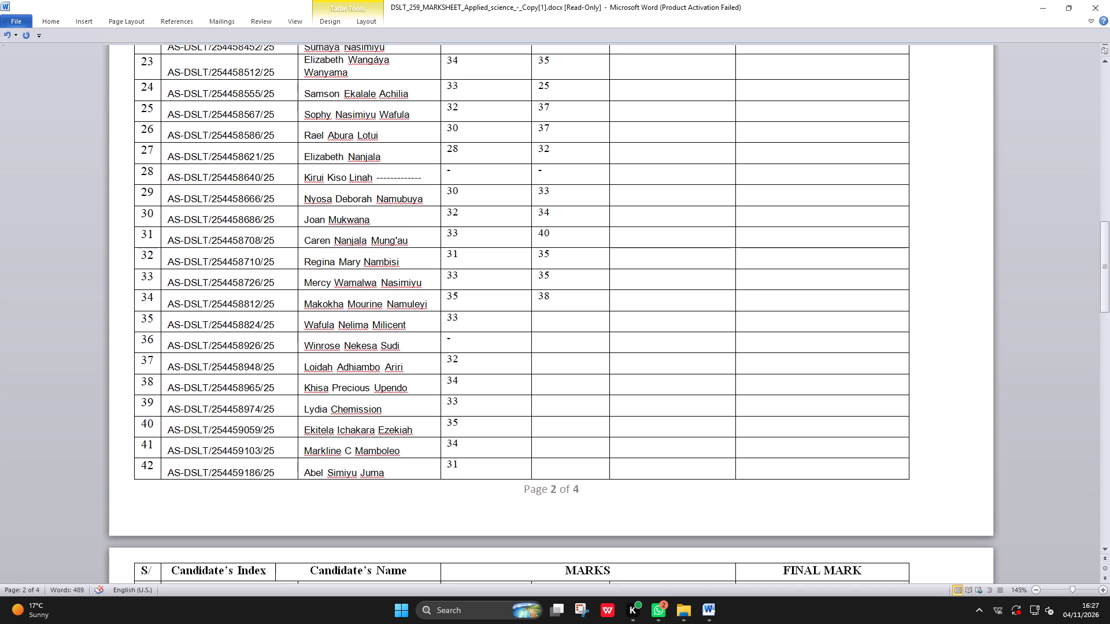
pyautogui.click(569, 320)
pyautogui.write('34')
# Enter a dash as the Assessment 2 mark for candidate 36, 35 for candidate 37 and 38 for candidate 38.
pyautogui.click(552, 347)
pyautogui.press('-')
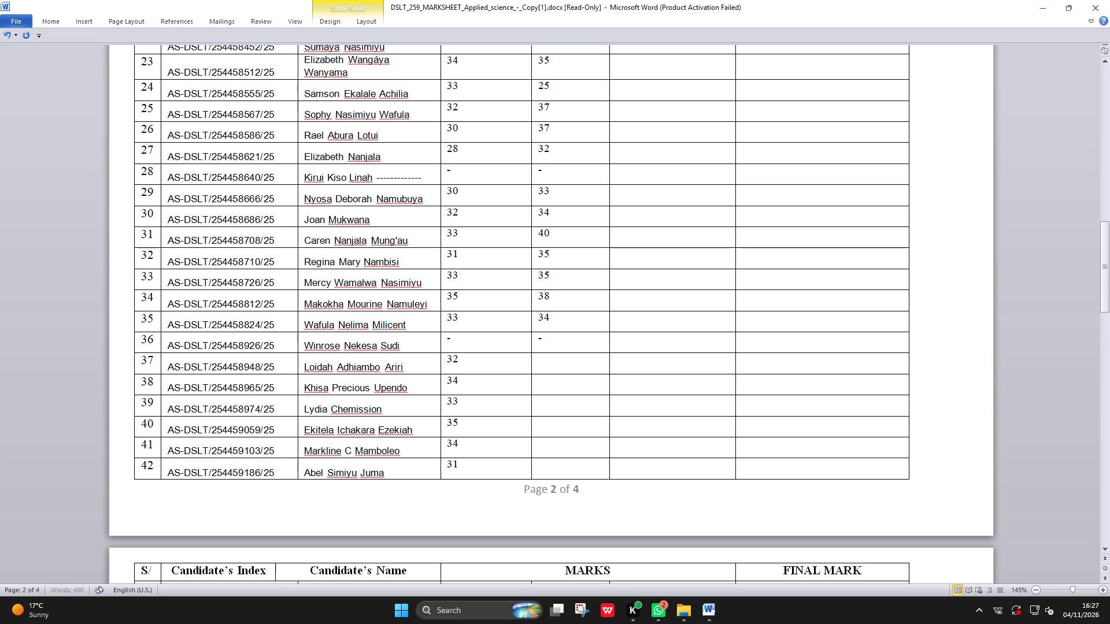
pyautogui.click(548, 370)
pyautogui.write('35')
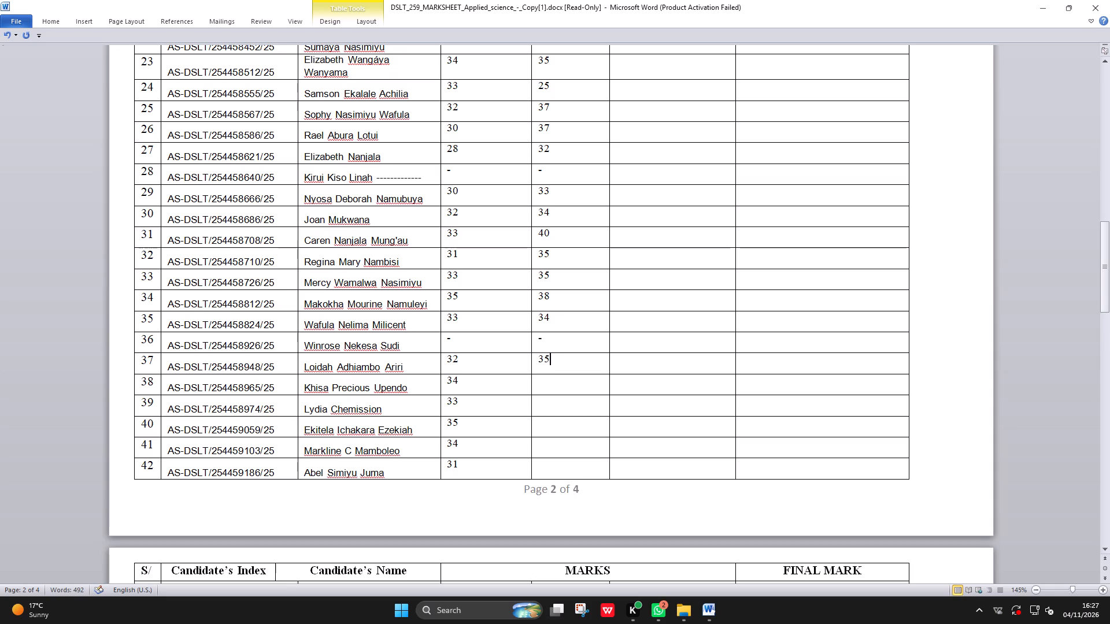
pyautogui.click(548, 387)
pyautogui.press('3')
pyautogui.press('8')
# Enter the Assessment 2 marks for candidates 39 to 42: 33, 35, 28 and 32.
pyautogui.click(570, 401)
pyautogui.press('3')
pyautogui.press('3')
pyautogui.click(542, 422)
pyautogui.press('3')
pyautogui.press('5')
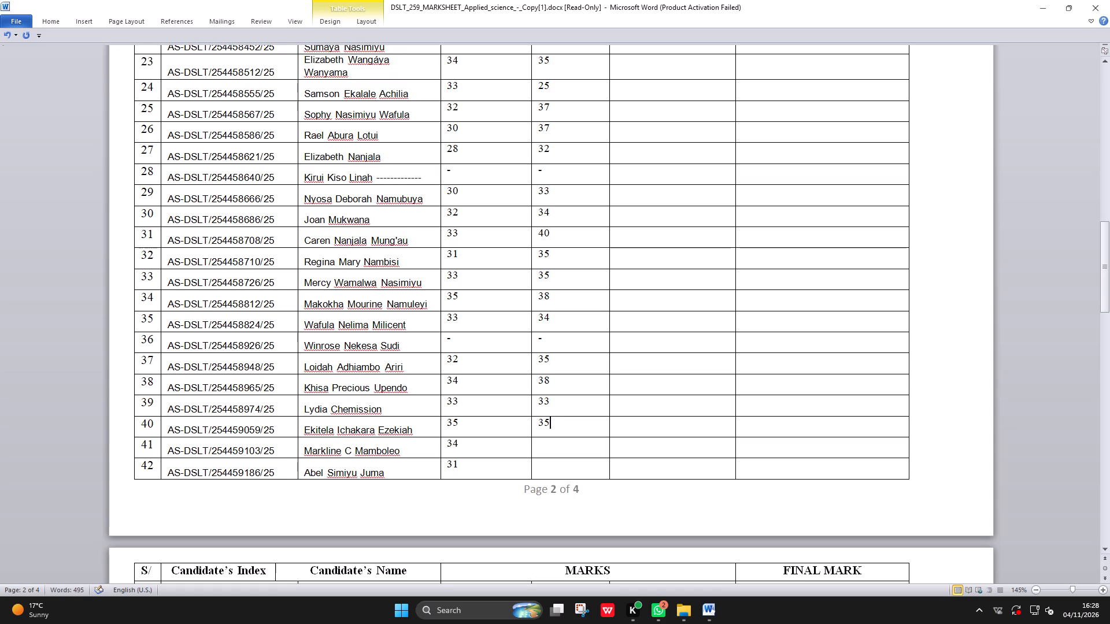
pyautogui.click(556, 447)
pyautogui.press('2')
pyautogui.press('8')
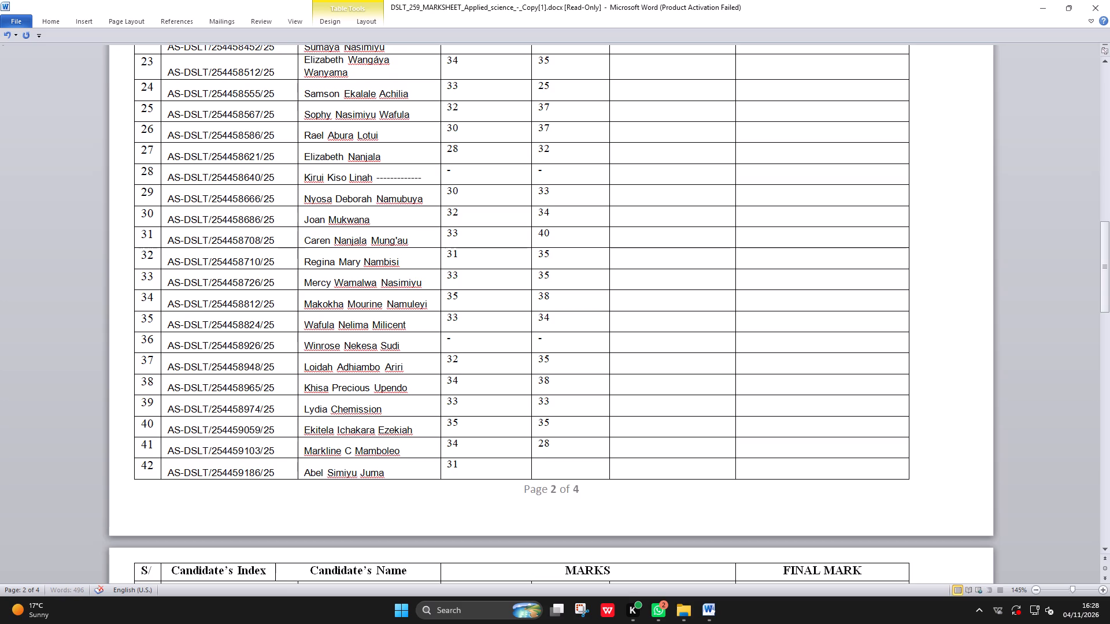
pyautogui.click(554, 462)
pyautogui.write('32')
# Enter the Assessment 2 marks for candidates 43 to 45: 38, 36 and 40.
pyautogui.scroll(-5, 567, 414)
pyautogui.click(567, 396)
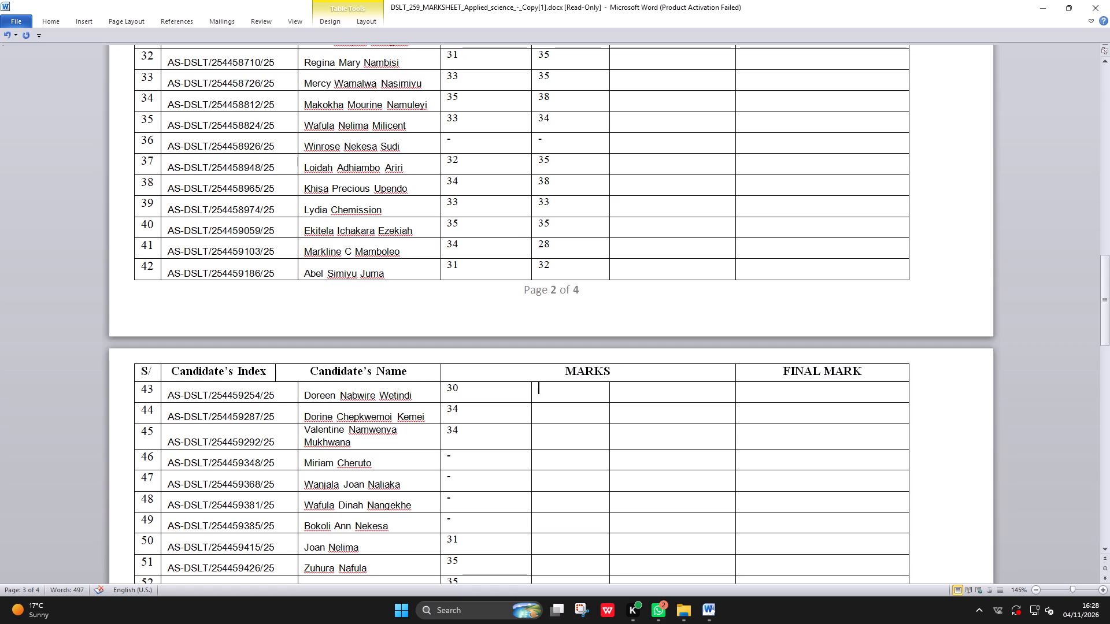
pyautogui.write('38')
pyautogui.click(561, 413)
pyautogui.write('36')
pyautogui.click(545, 437)
pyautogui.scroll(-15, 545, 437)
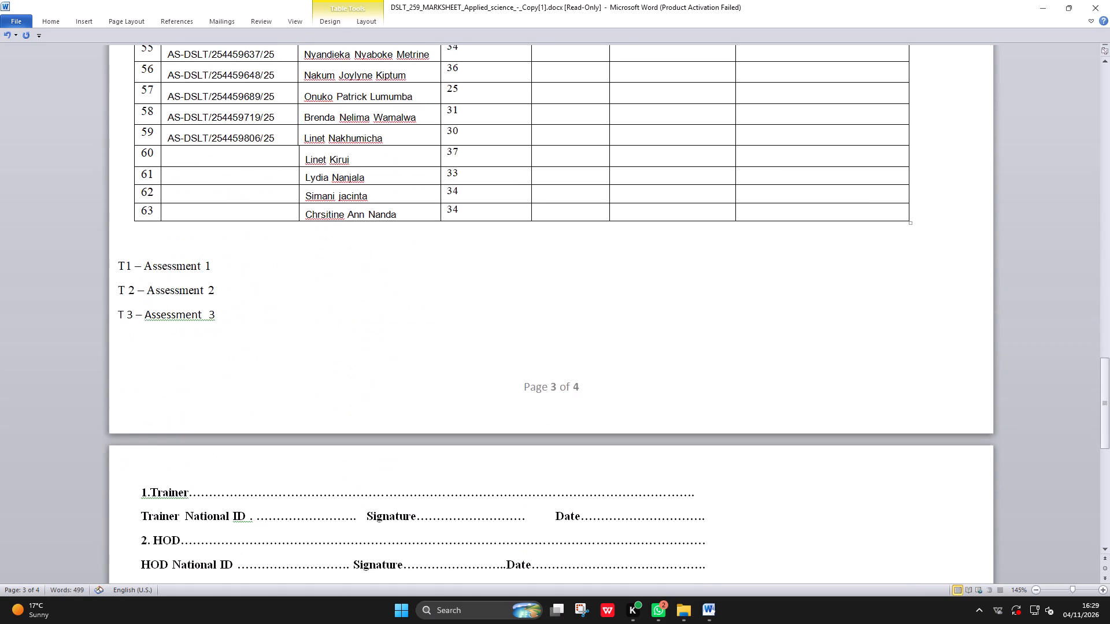
pyautogui.scroll(9, 546, 436)
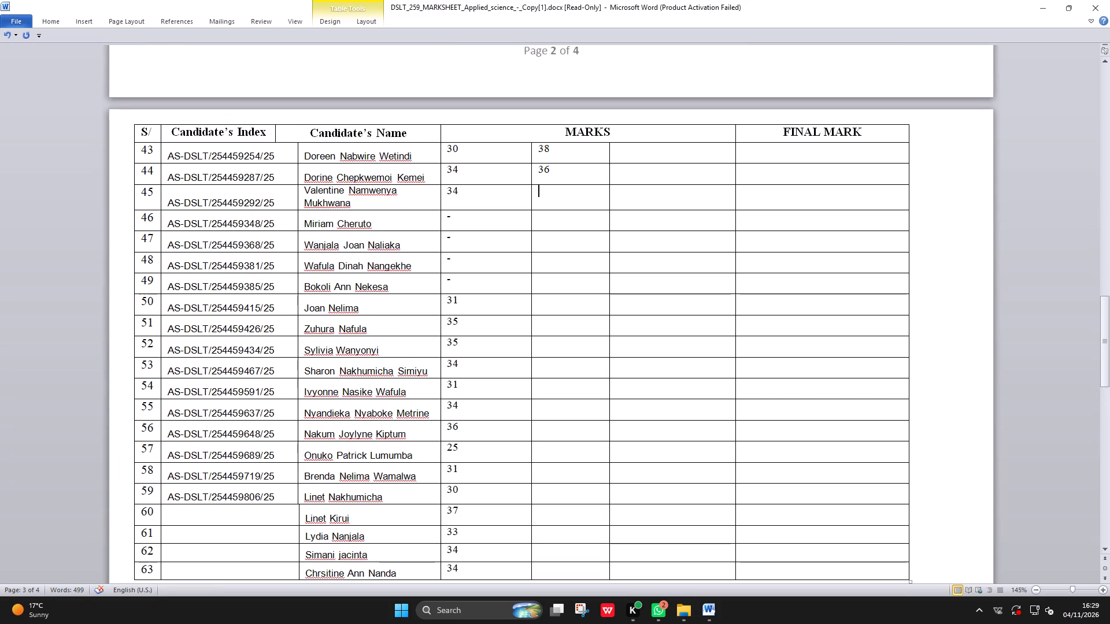
pyautogui.press('4')
pyautogui.press('0')
# Enter a dash as the Assessment 2 mark for each of candidates 46 to 49.
pyautogui.click(577, 224)
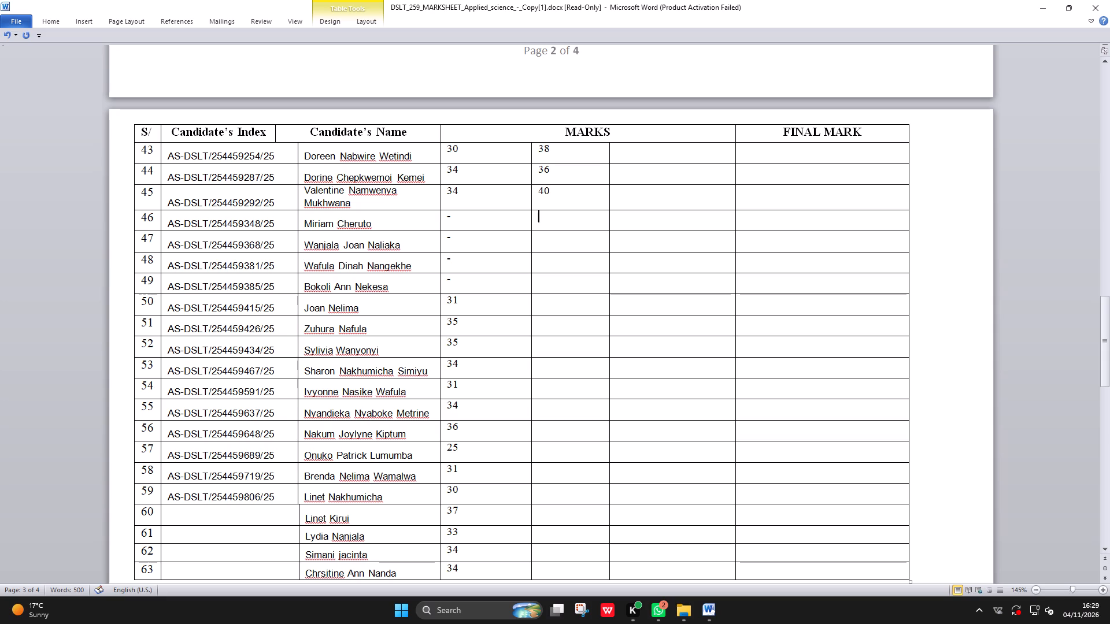
pyautogui.press('-')
pyautogui.click(549, 242)
pyautogui.press('-')
pyautogui.click(545, 261)
pyautogui.press('-')
pyautogui.click(545, 281)
pyautogui.press('-')
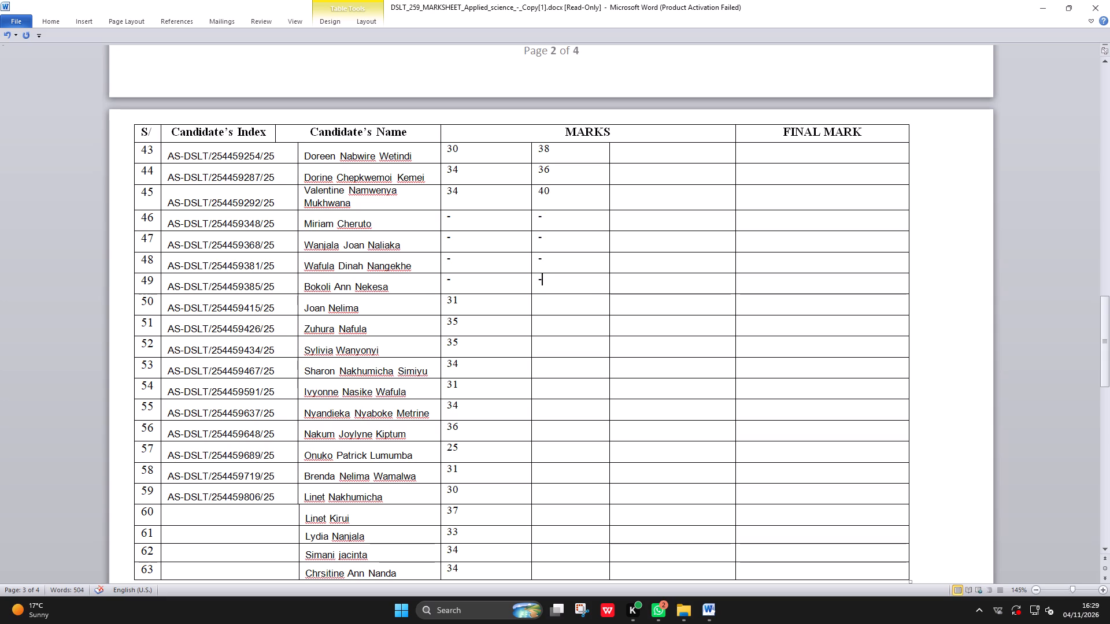
# Enter the Assessment 2 marks for candidates 50 to 52: 34, 37 and 37.
pyautogui.click(552, 310)
pyautogui.scroll(4, 567, 298)
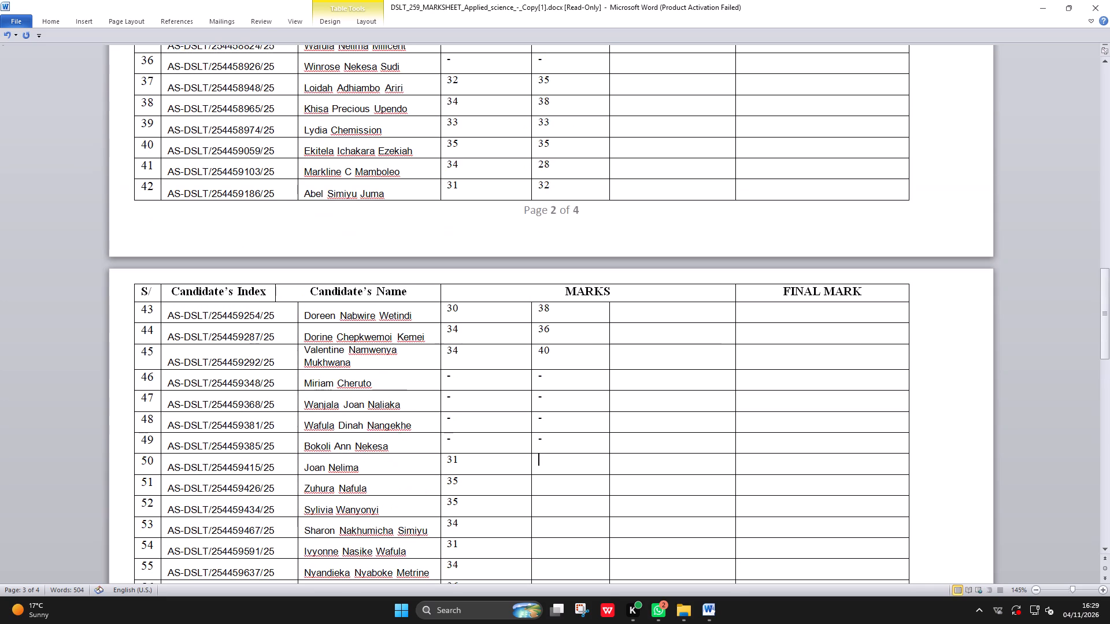
pyautogui.scroll(4, 576, 288)
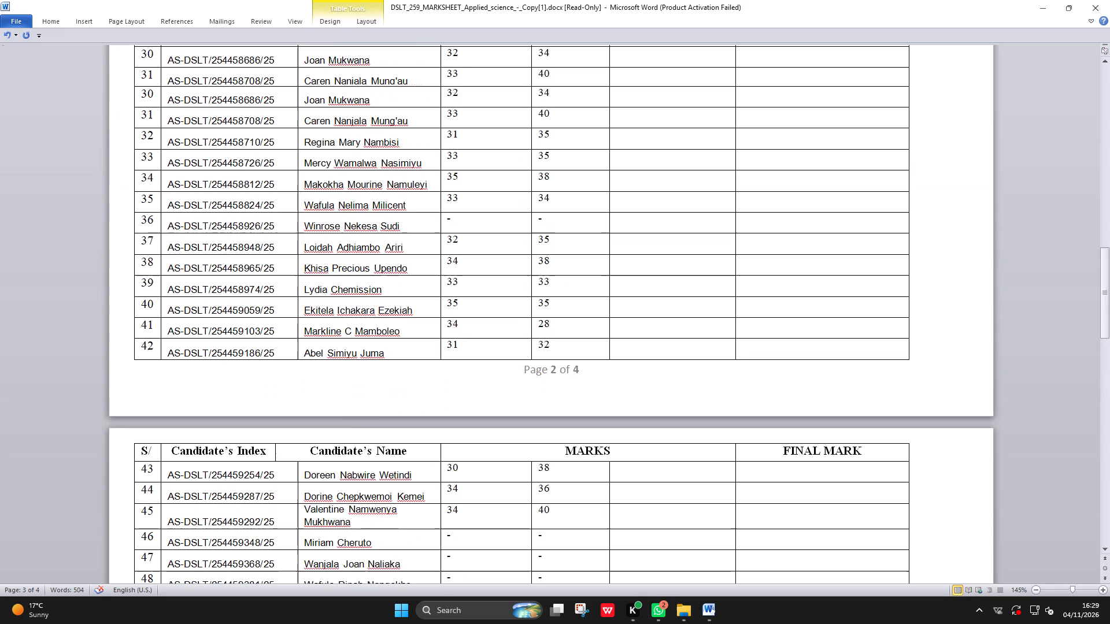
pyautogui.scroll(-7, 576, 288)
pyautogui.click(557, 343)
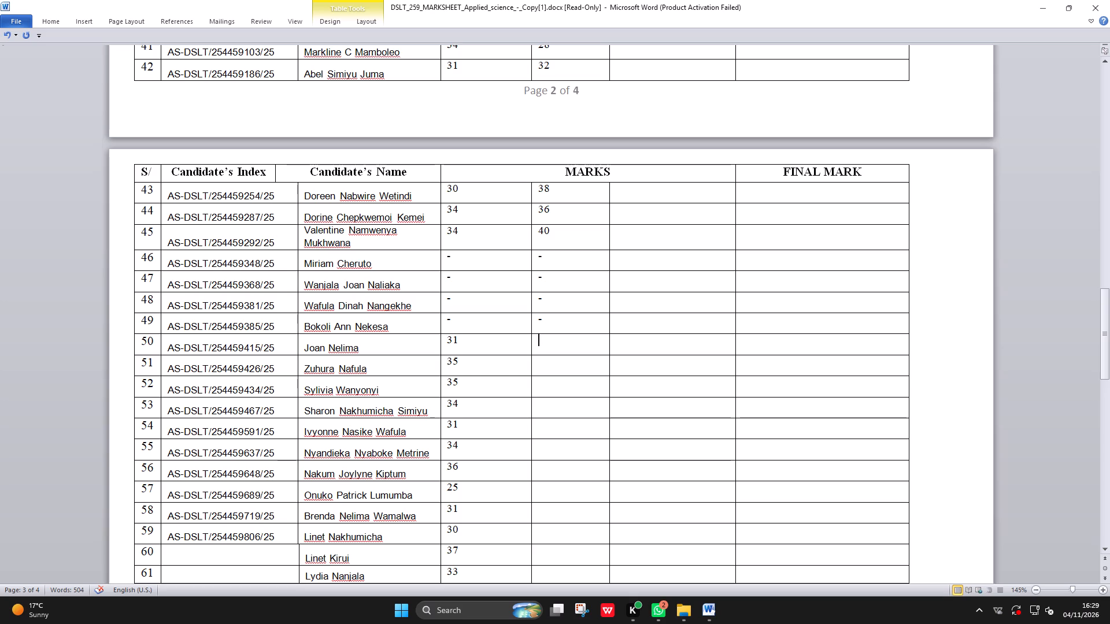
pyautogui.write('34')
pyautogui.click(557, 367)
pyautogui.write('37')
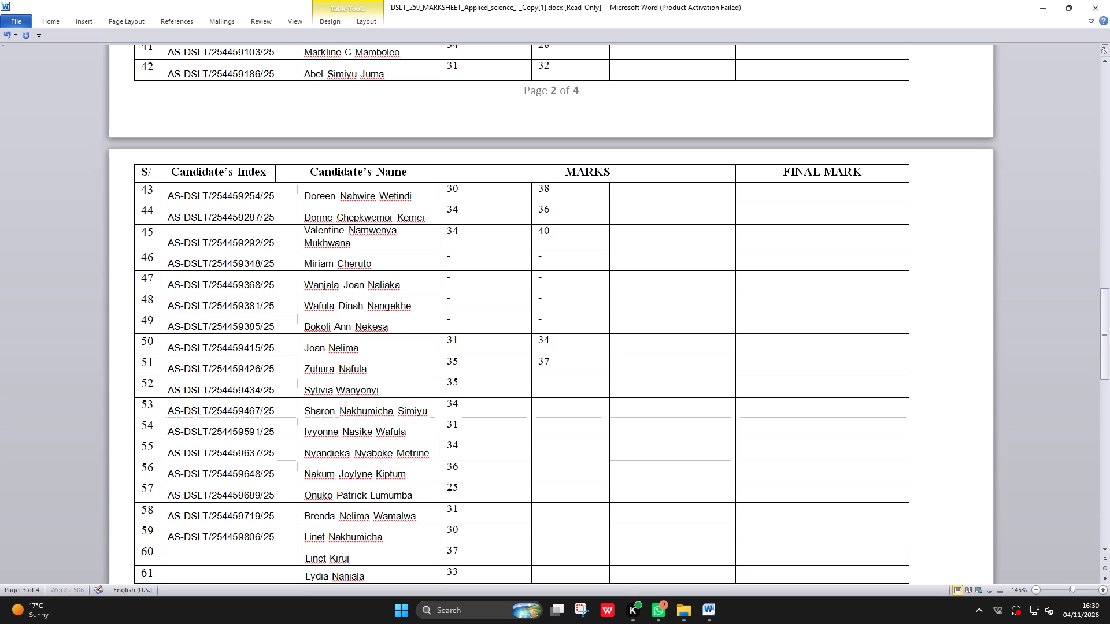
pyautogui.click(565, 384)
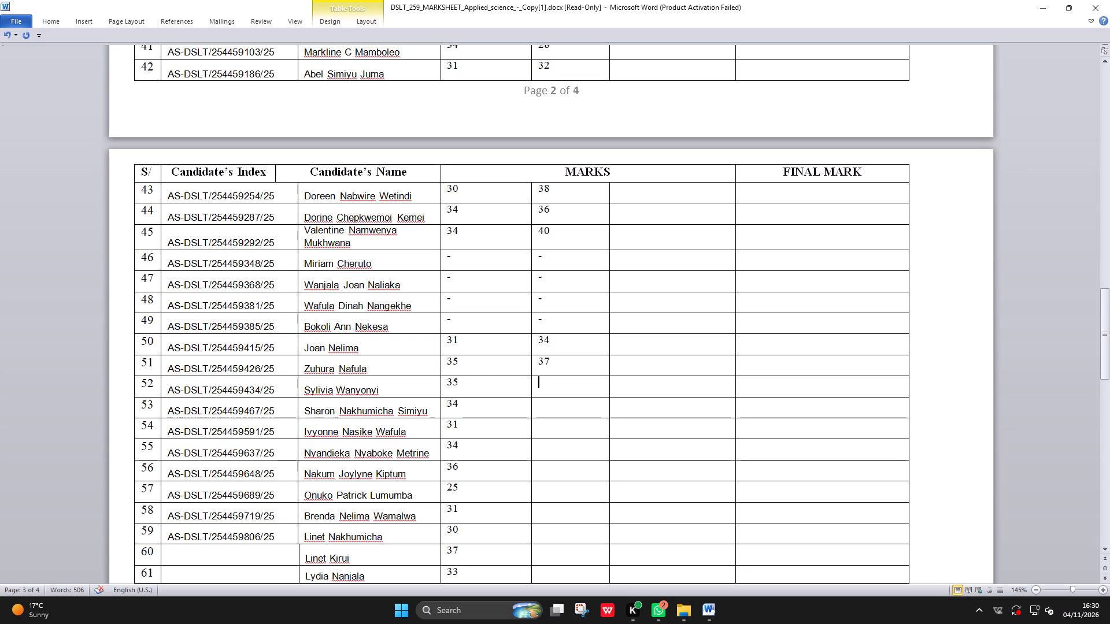
pyautogui.write('37')
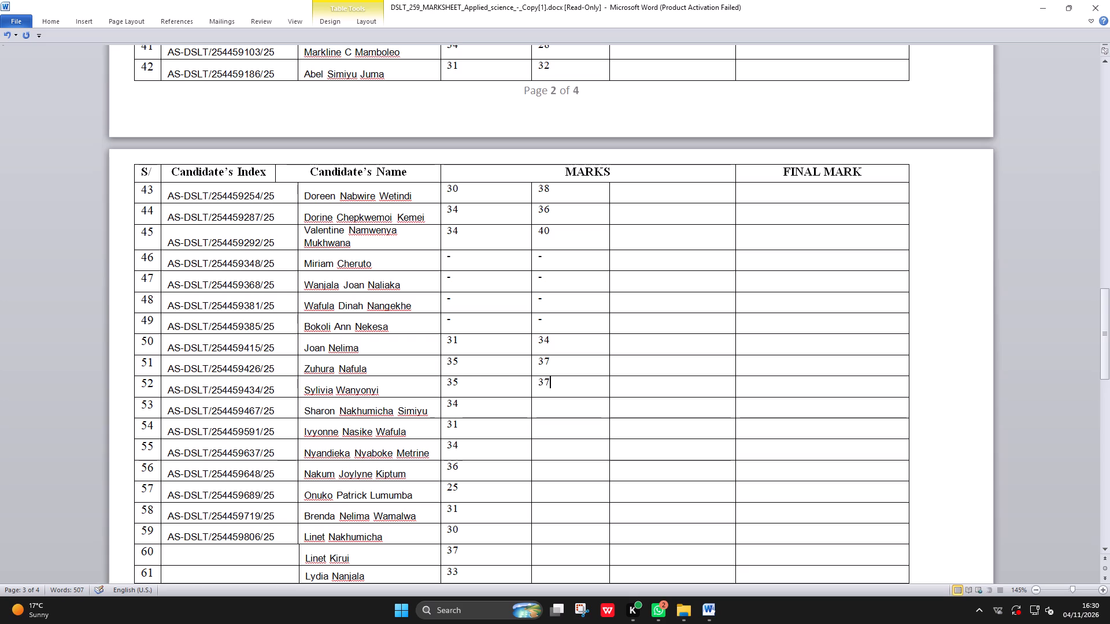
# Enter the Assessment 2 marks for candidates 53 to 56: 37, 30, 37 and 39.
pyautogui.click(542, 412)
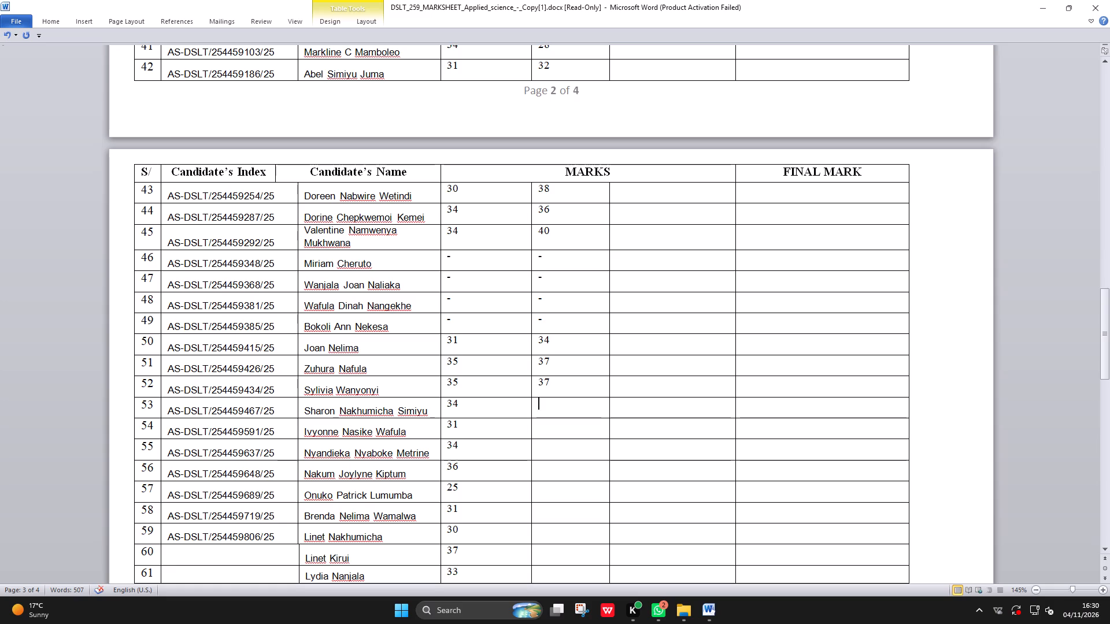
pyautogui.scroll(-3, 567, 467)
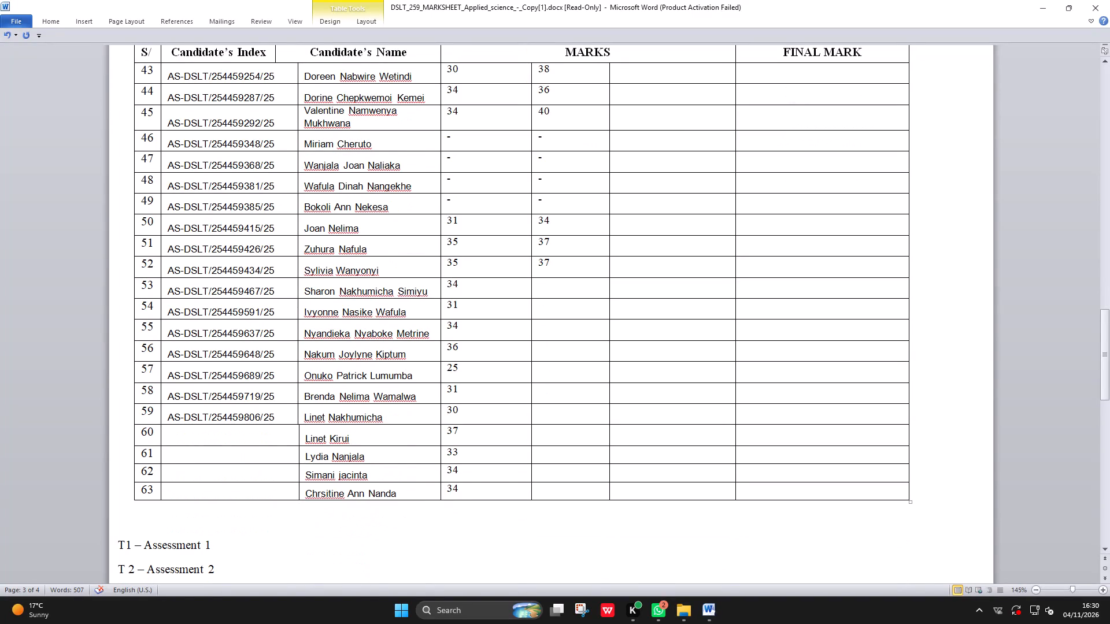
pyautogui.write('37')
pyautogui.click(554, 311)
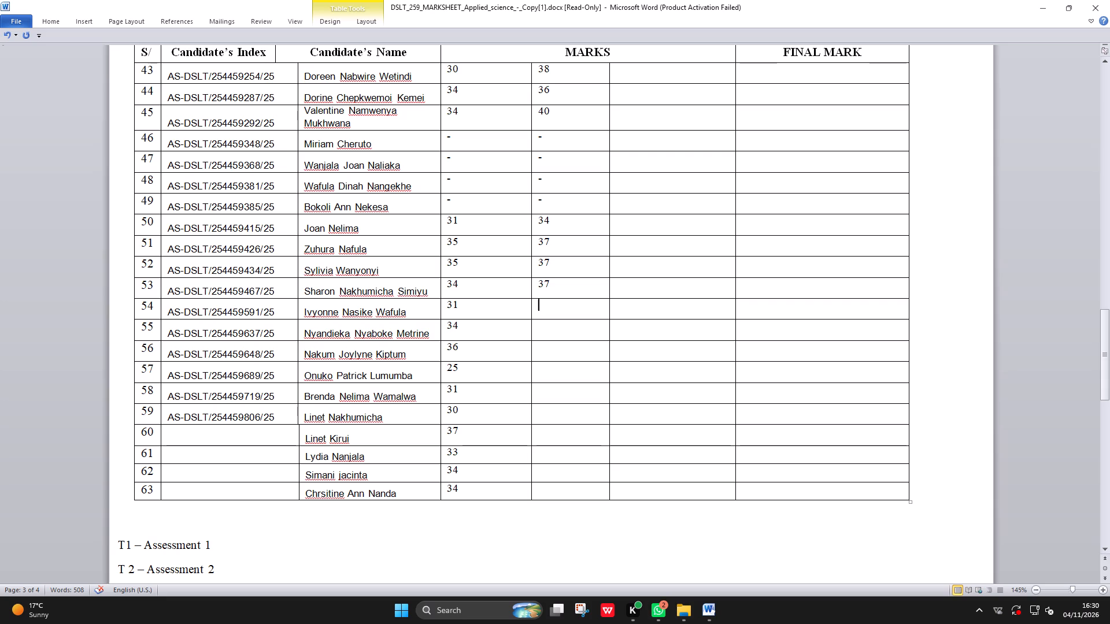
pyautogui.press('3')
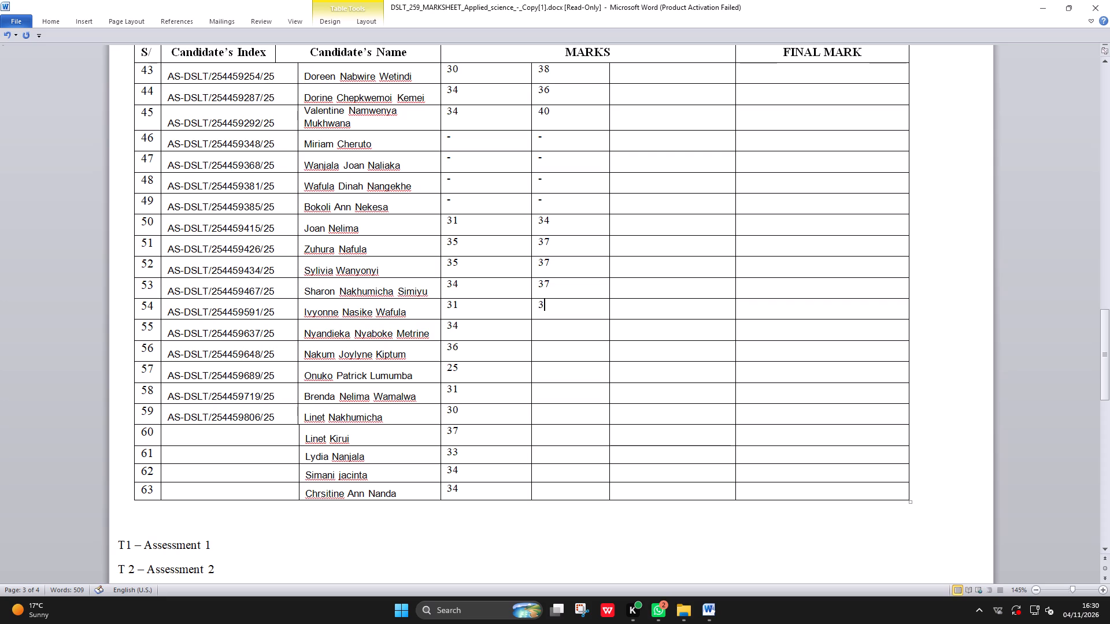
pyautogui.press('0')
pyautogui.click(555, 324)
pyautogui.write('37')
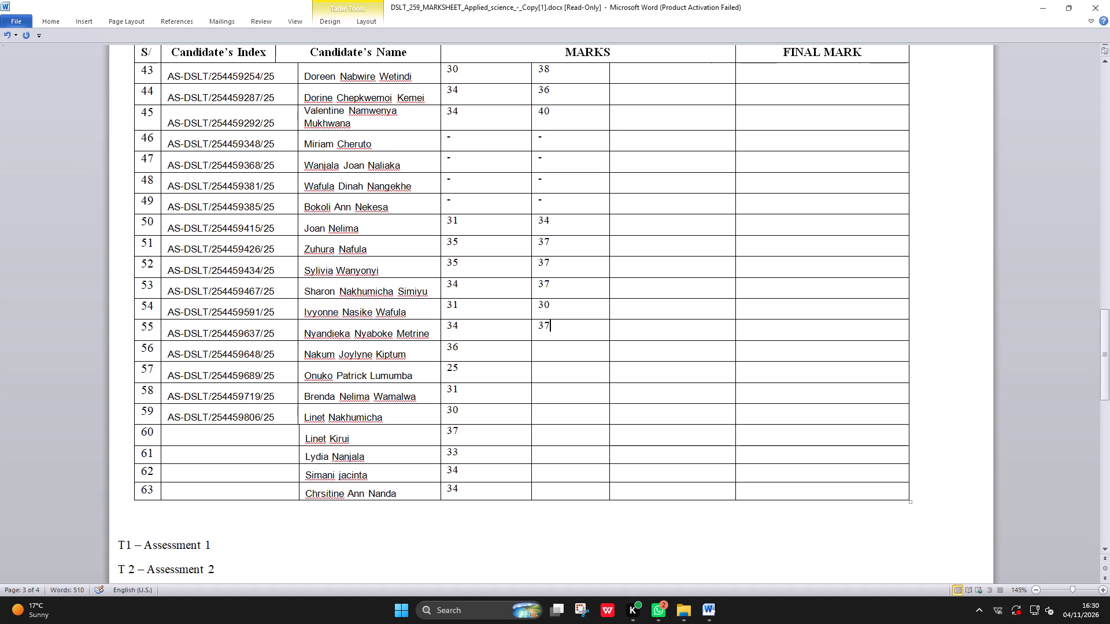
pyautogui.click(558, 346)
pyautogui.write('39')
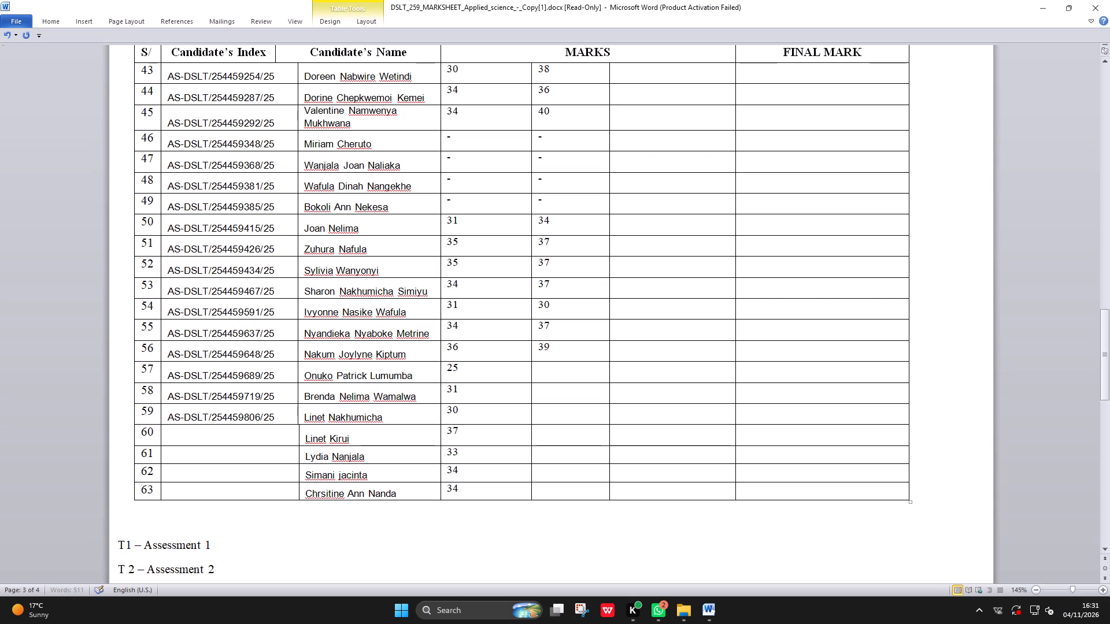
# Enter the Assessment 2 marks for candidates 57 to 60: 32, 34, 32 and 34.
pyautogui.click(563, 367)
pyautogui.write('32')
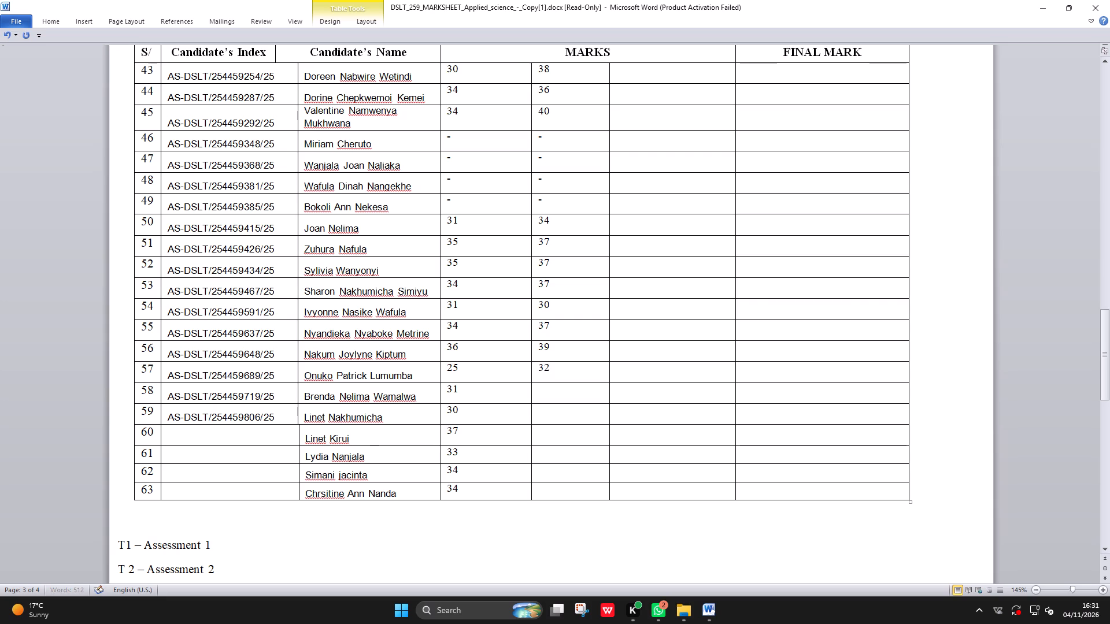
pyautogui.click(553, 395)
pyautogui.write('34')
pyautogui.click(546, 415)
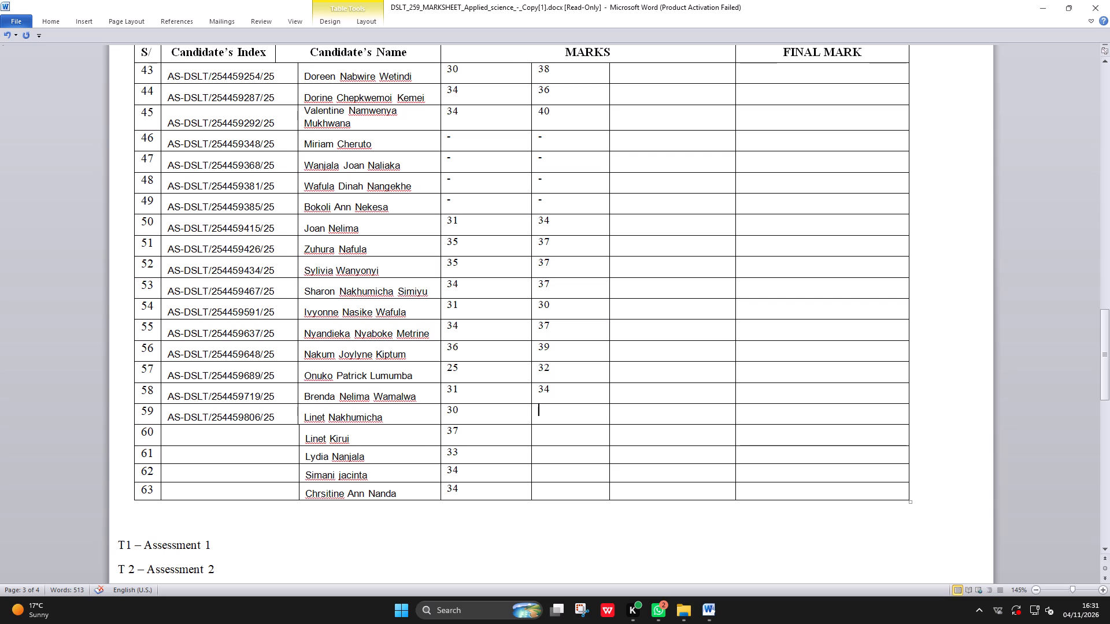
pyautogui.write('32')
pyautogui.click(564, 432)
pyautogui.press('3')
pyautogui.press('4')
# Enter 29 as the Assessment 2 mark for candidate 61, a dash for candidate 62 and 36 for candidate 63.
pyautogui.click(564, 449)
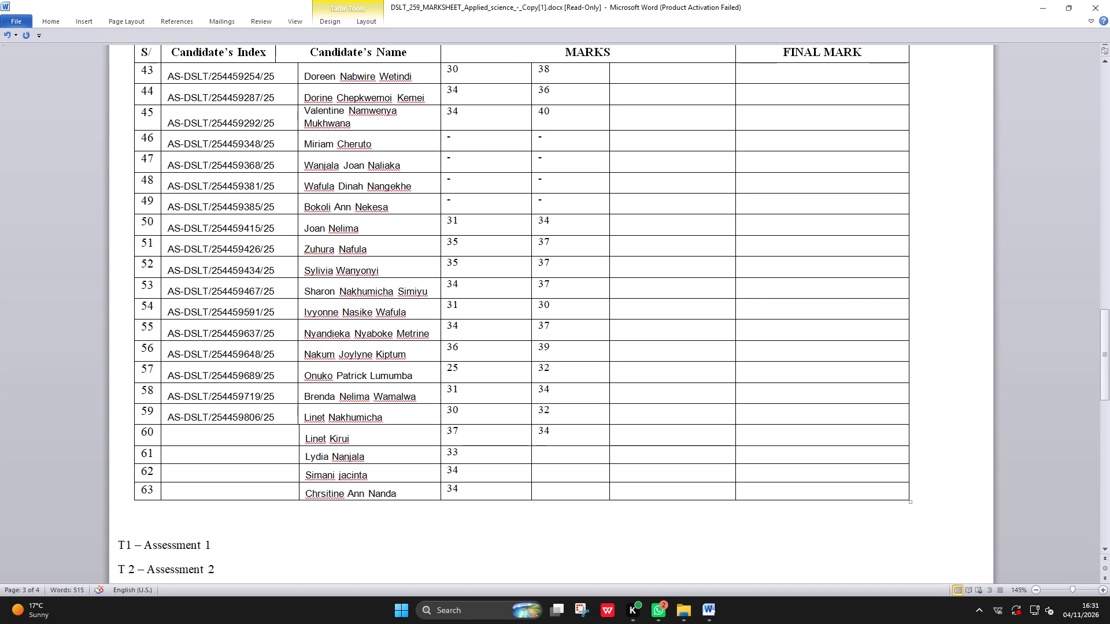
pyautogui.click(563, 452)
pyautogui.press('3')
pyautogui.press('2')
pyautogui.press('BackSpace')
pyautogui.press('BackSpace')
pyautogui.write('29')
pyautogui.click(573, 471)
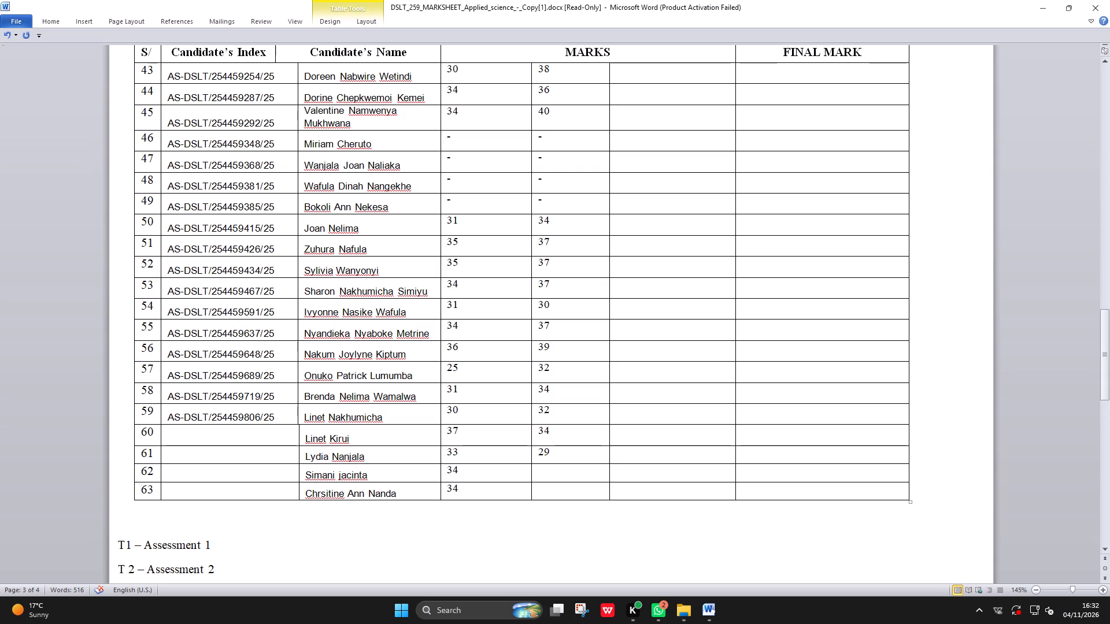
pyautogui.press('-')
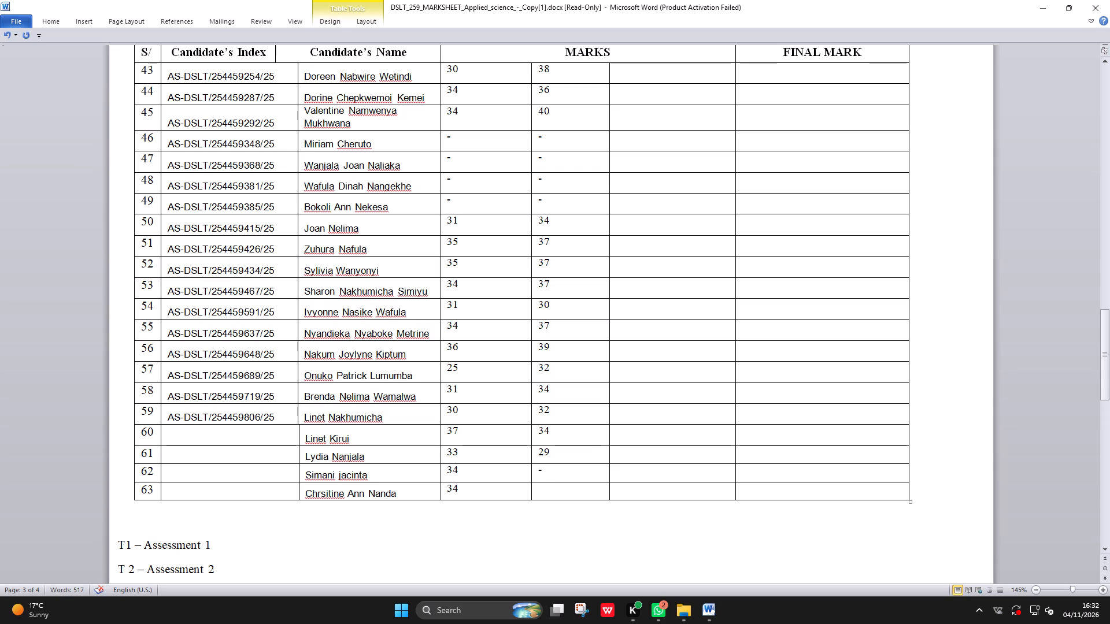
pyautogui.click(559, 489)
pyautogui.write('36')
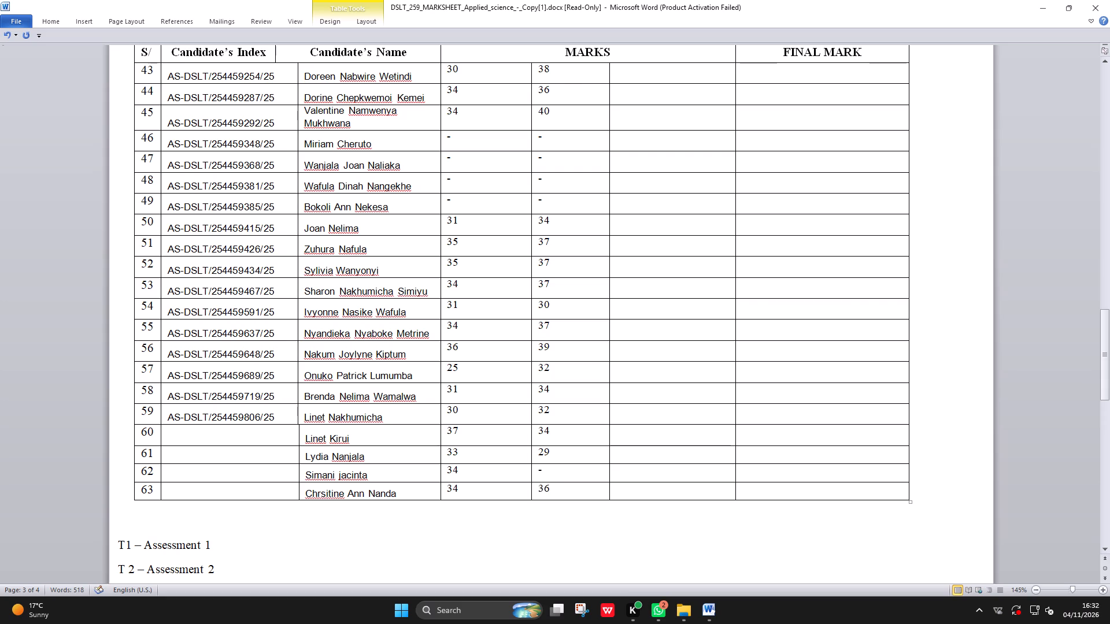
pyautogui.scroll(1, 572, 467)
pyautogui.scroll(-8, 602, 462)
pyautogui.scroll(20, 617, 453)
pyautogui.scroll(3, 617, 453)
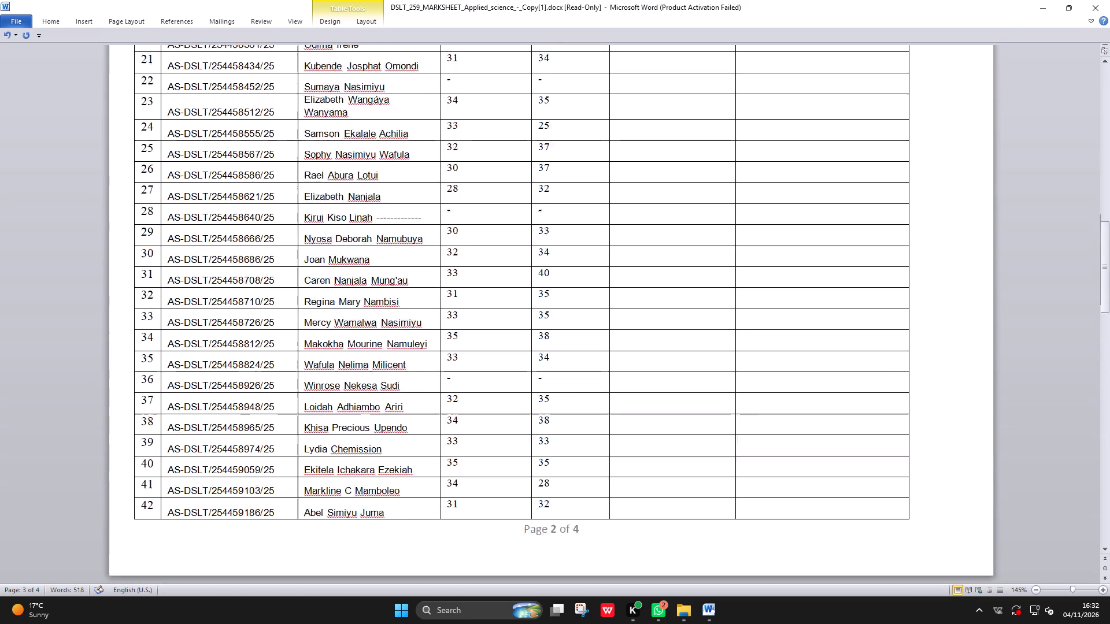
# Save the mark sheet as the Word document DSLT_259_MARKSHEET_Applied_science_-_Copy[1].docx in the Documents folder.
pyautogui.scroll(8, 620, 432)
pyautogui.middleClick(638, 402)
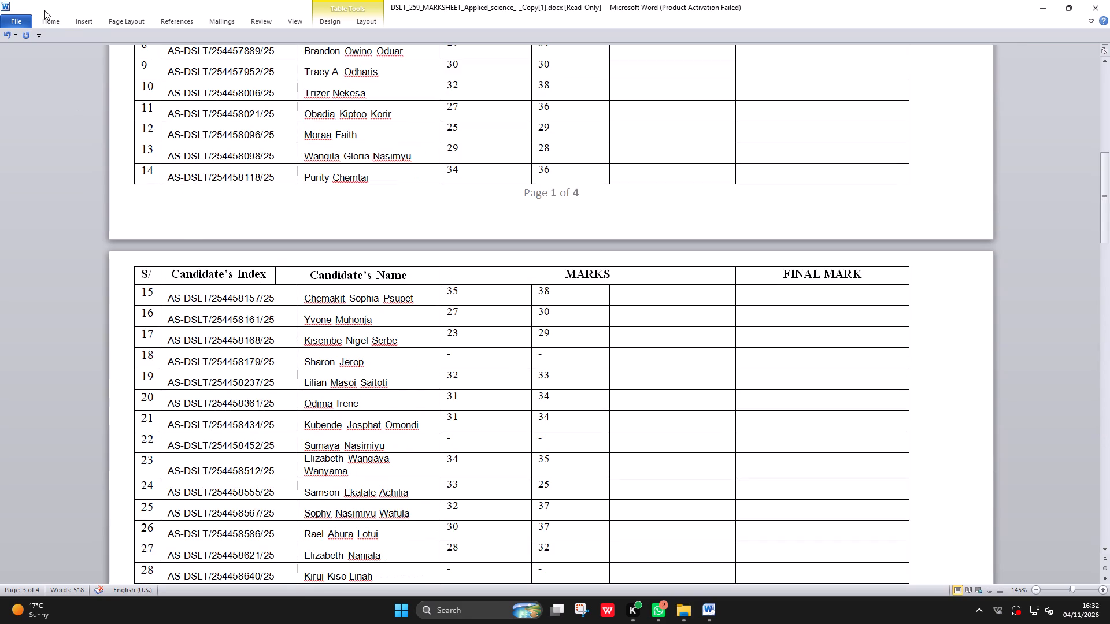
pyautogui.click(22, 25)
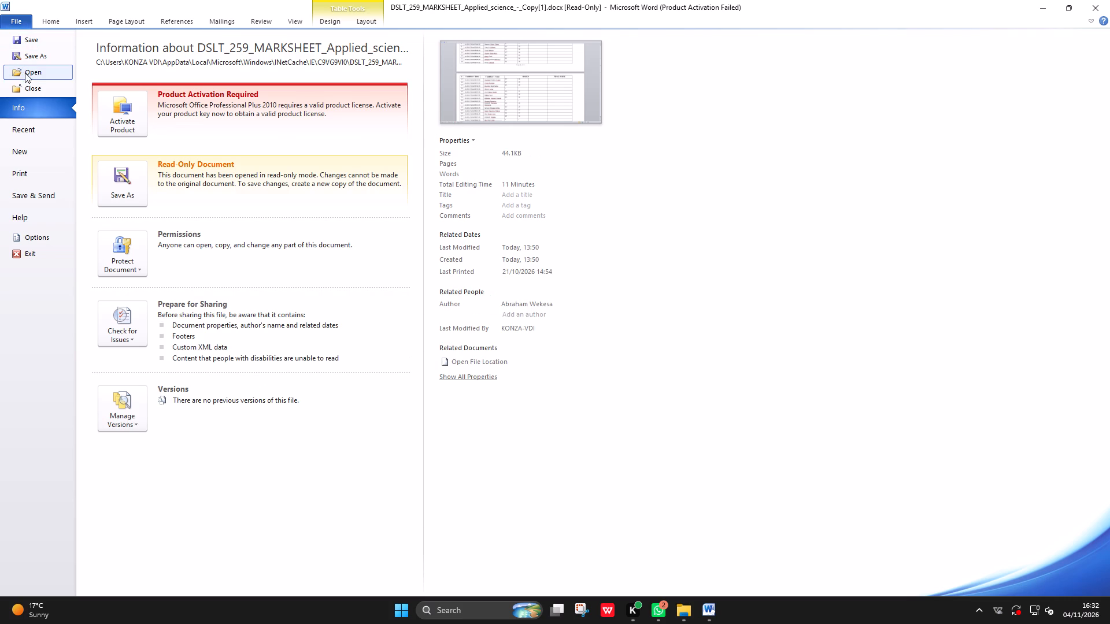
pyautogui.click(29, 62)
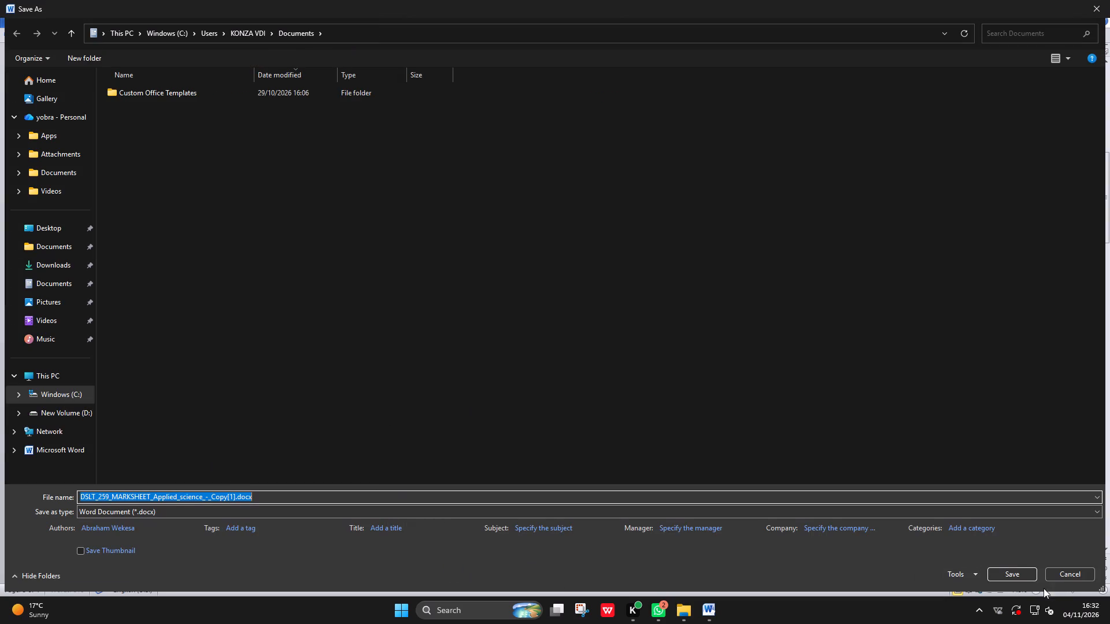
pyautogui.click(1023, 579)
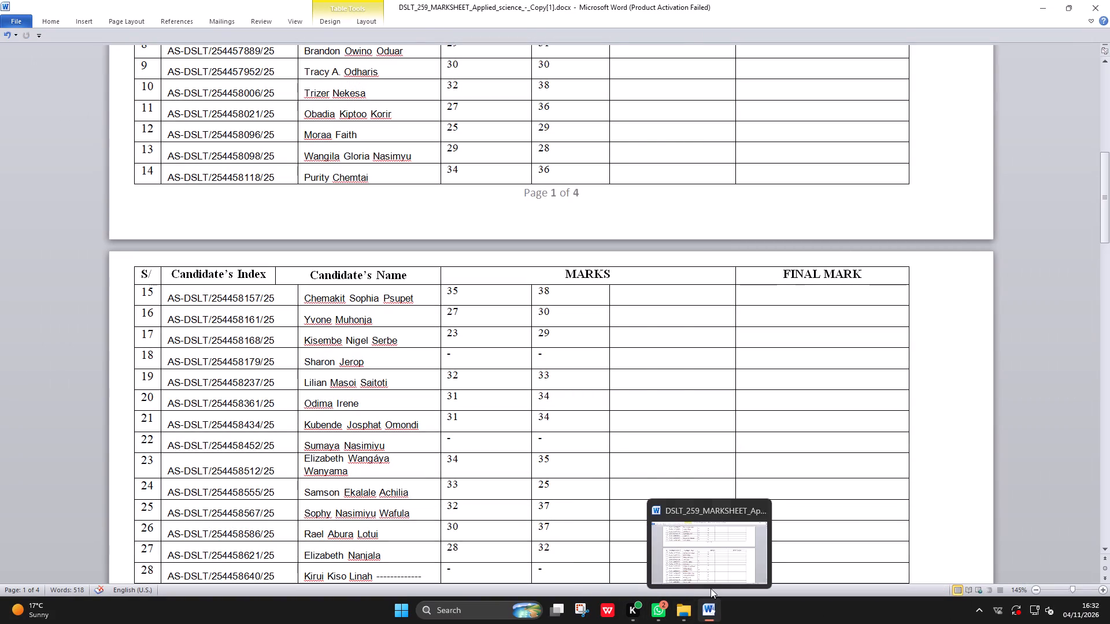
# Switch to File Explorer and show the Home view with the recent files.
pyautogui.click(684, 604)
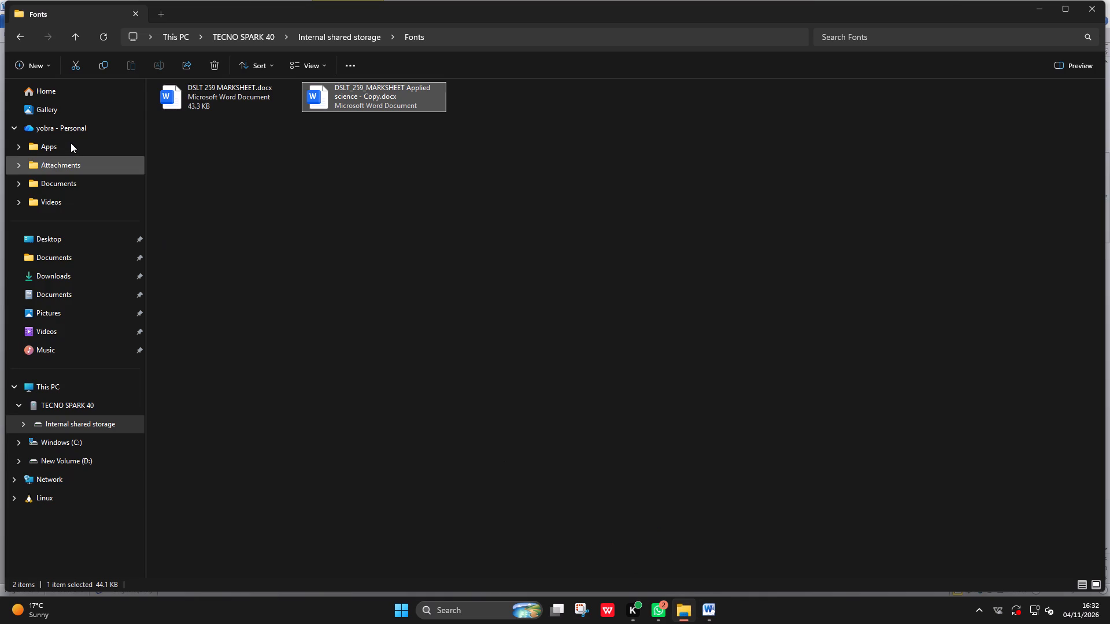
pyautogui.click(60, 92)
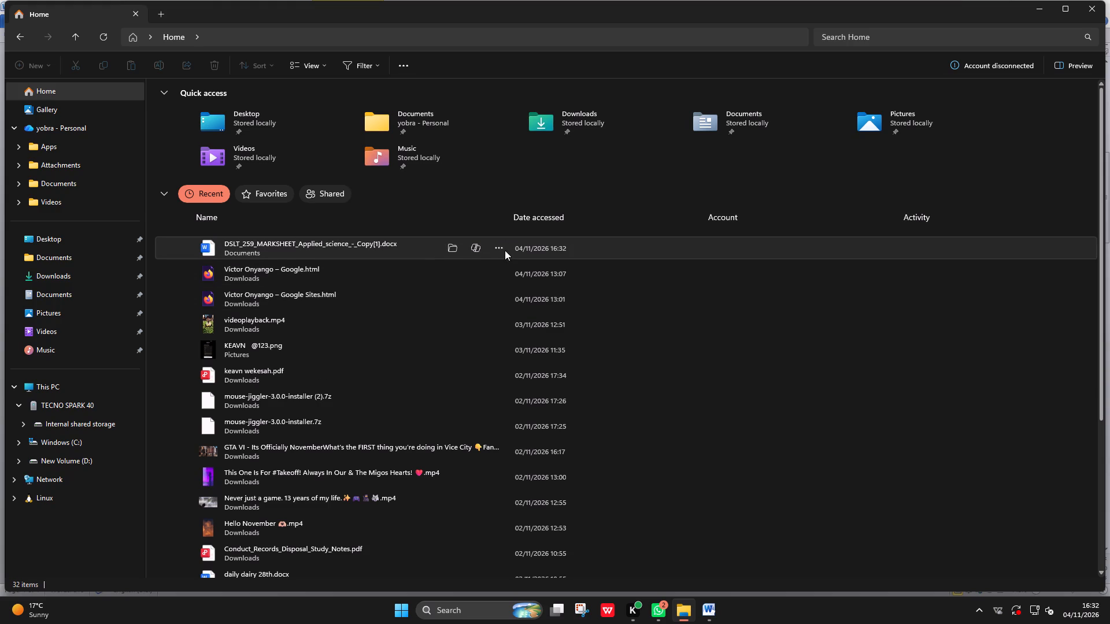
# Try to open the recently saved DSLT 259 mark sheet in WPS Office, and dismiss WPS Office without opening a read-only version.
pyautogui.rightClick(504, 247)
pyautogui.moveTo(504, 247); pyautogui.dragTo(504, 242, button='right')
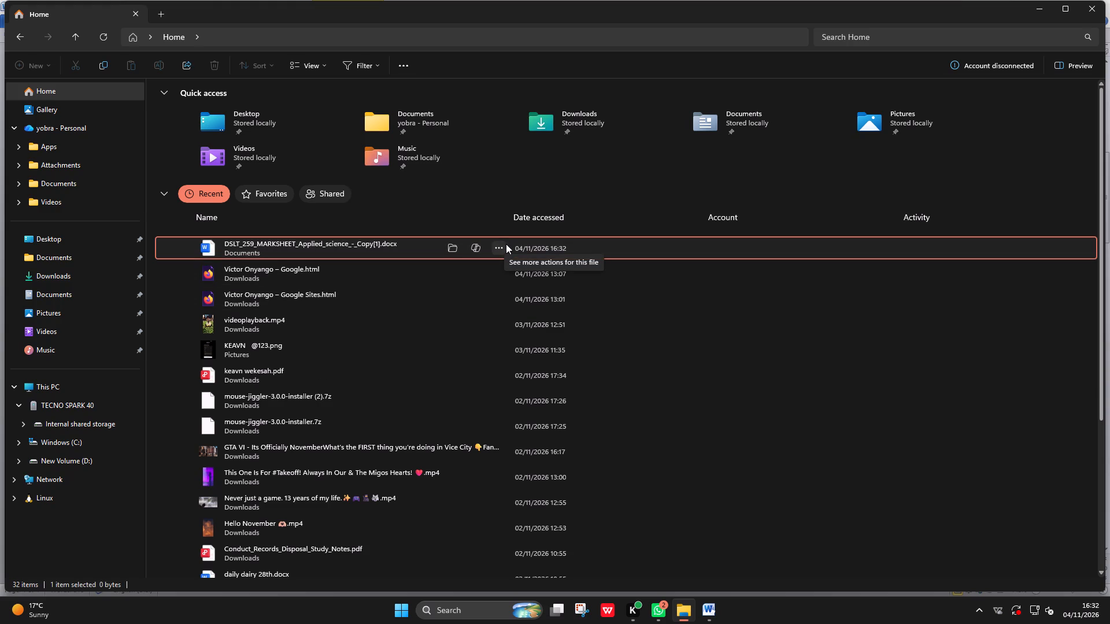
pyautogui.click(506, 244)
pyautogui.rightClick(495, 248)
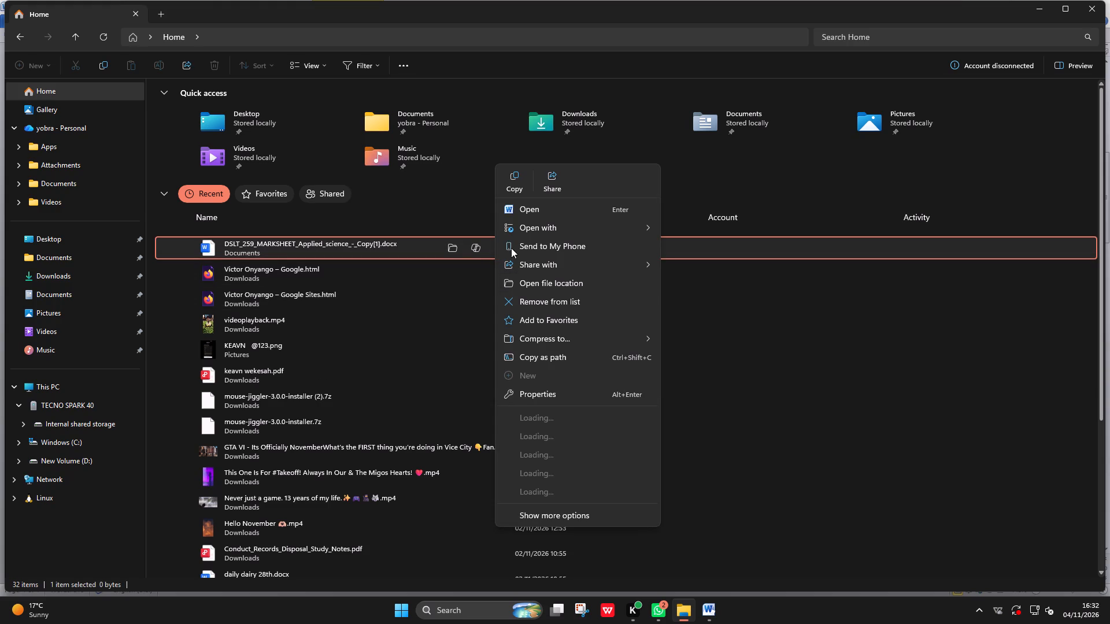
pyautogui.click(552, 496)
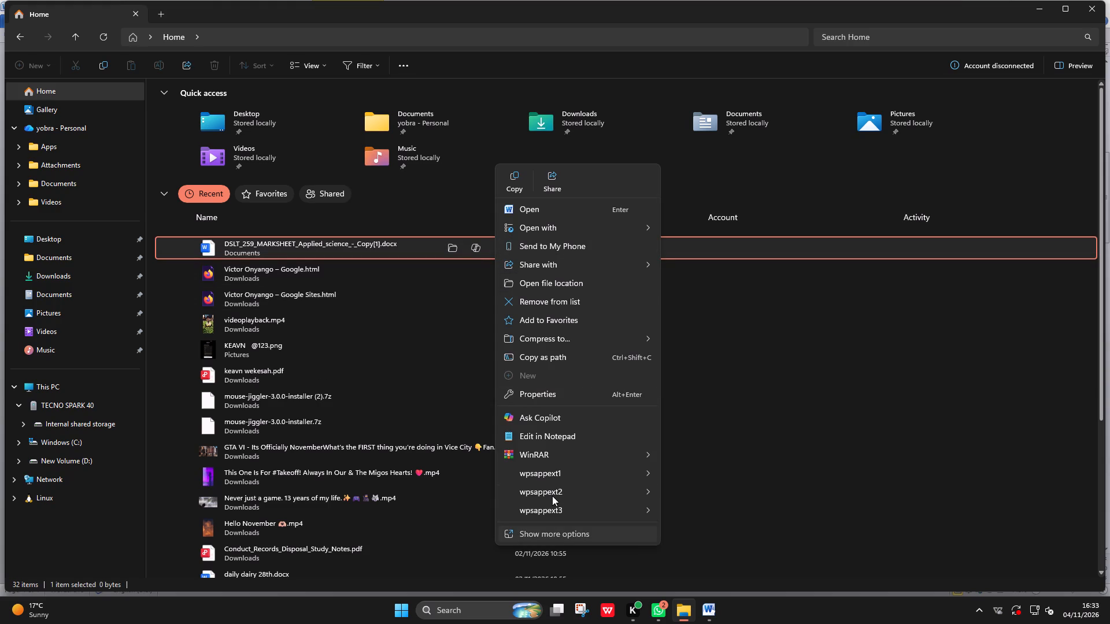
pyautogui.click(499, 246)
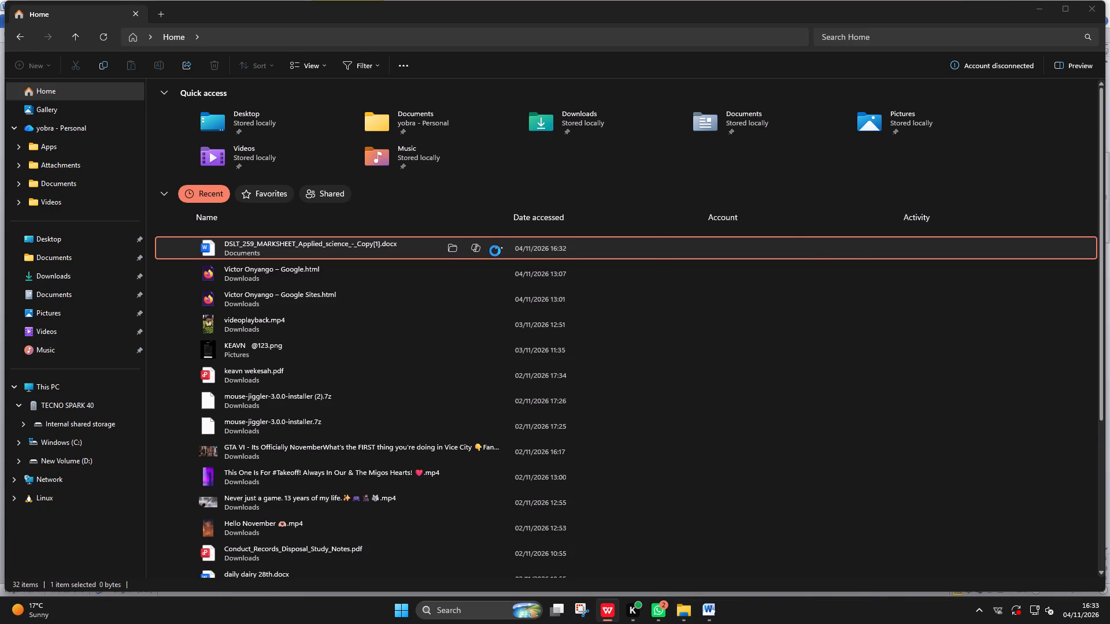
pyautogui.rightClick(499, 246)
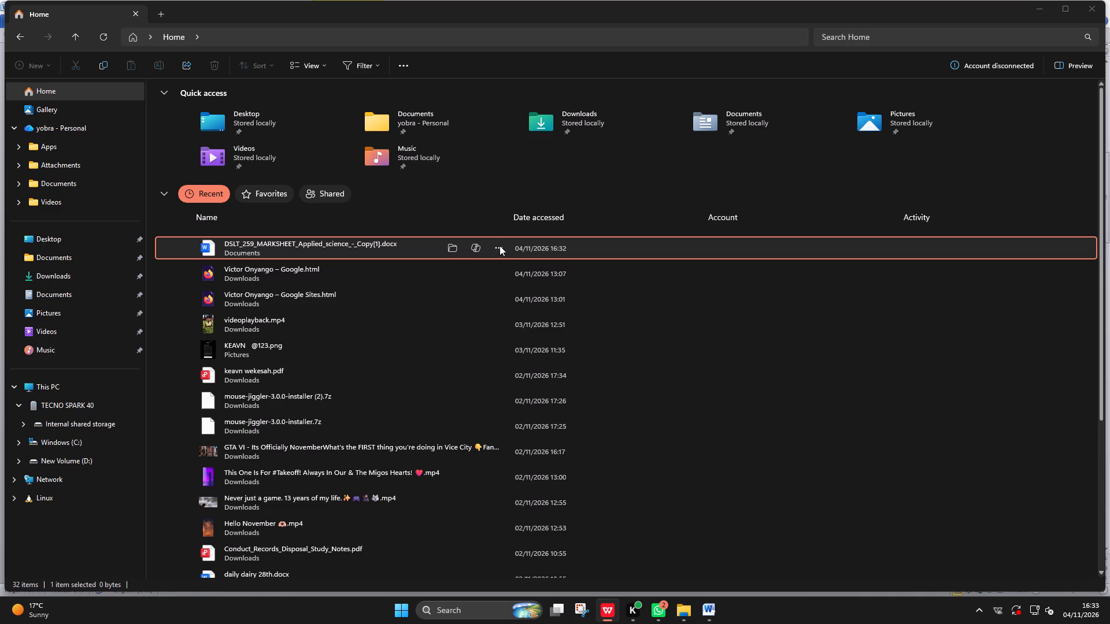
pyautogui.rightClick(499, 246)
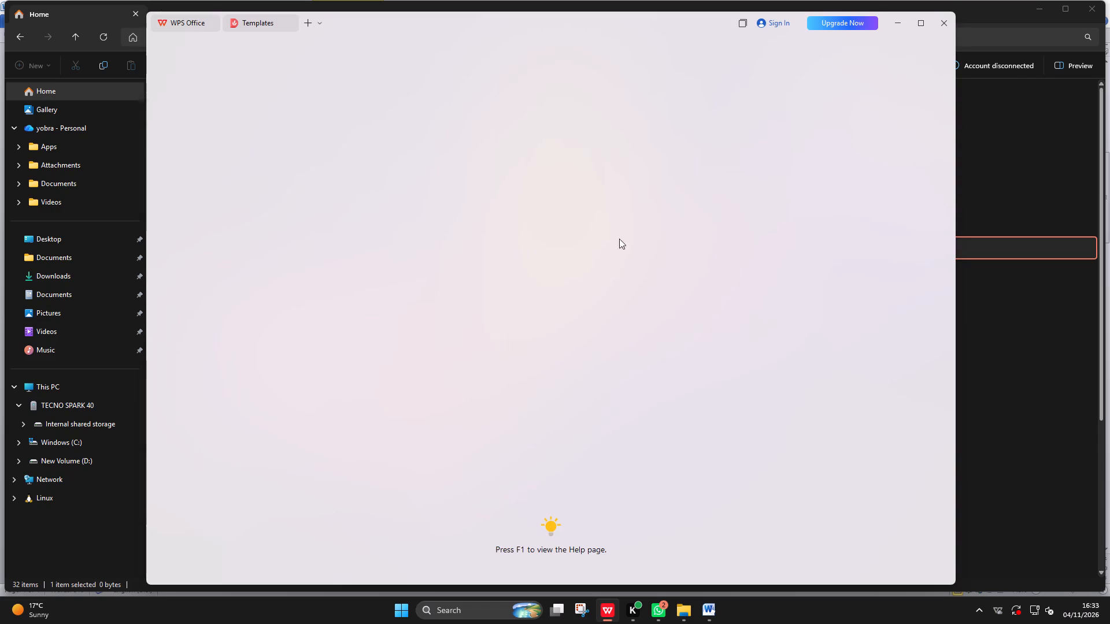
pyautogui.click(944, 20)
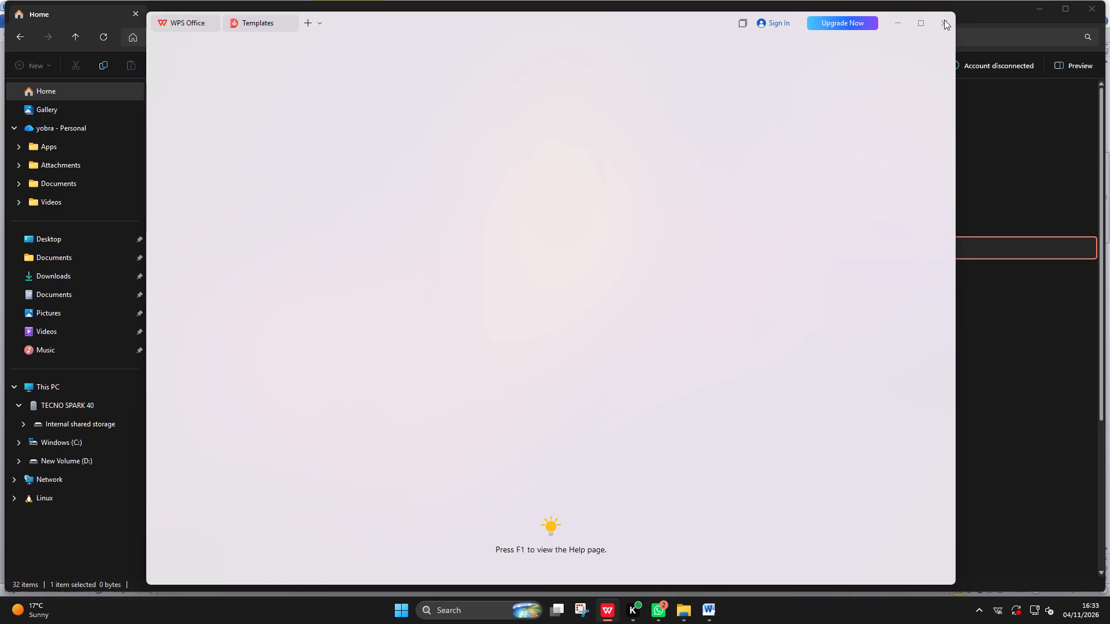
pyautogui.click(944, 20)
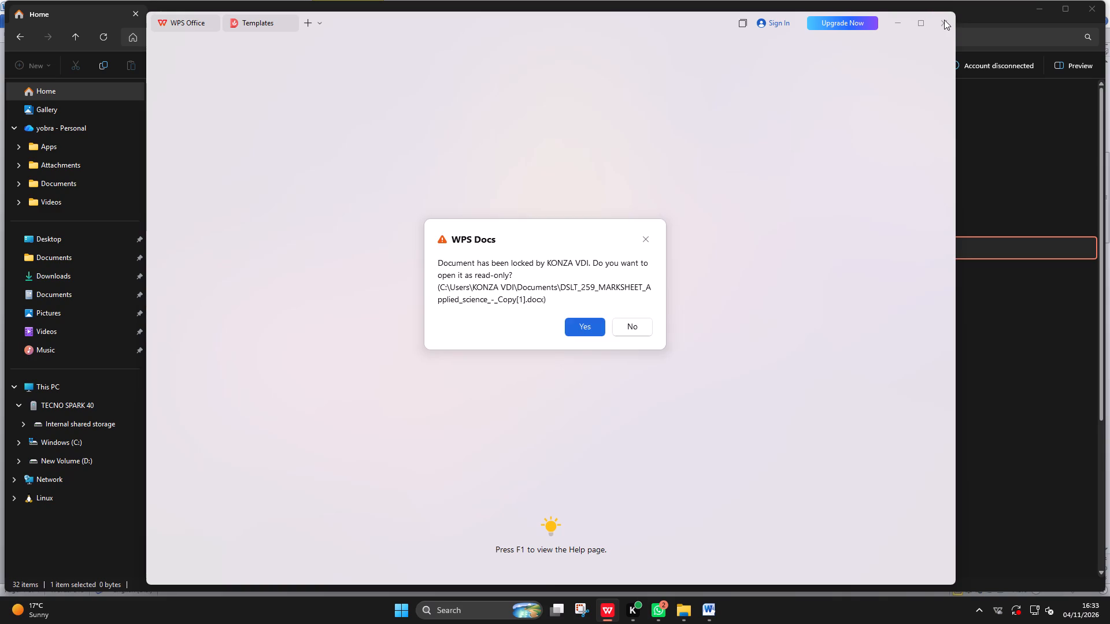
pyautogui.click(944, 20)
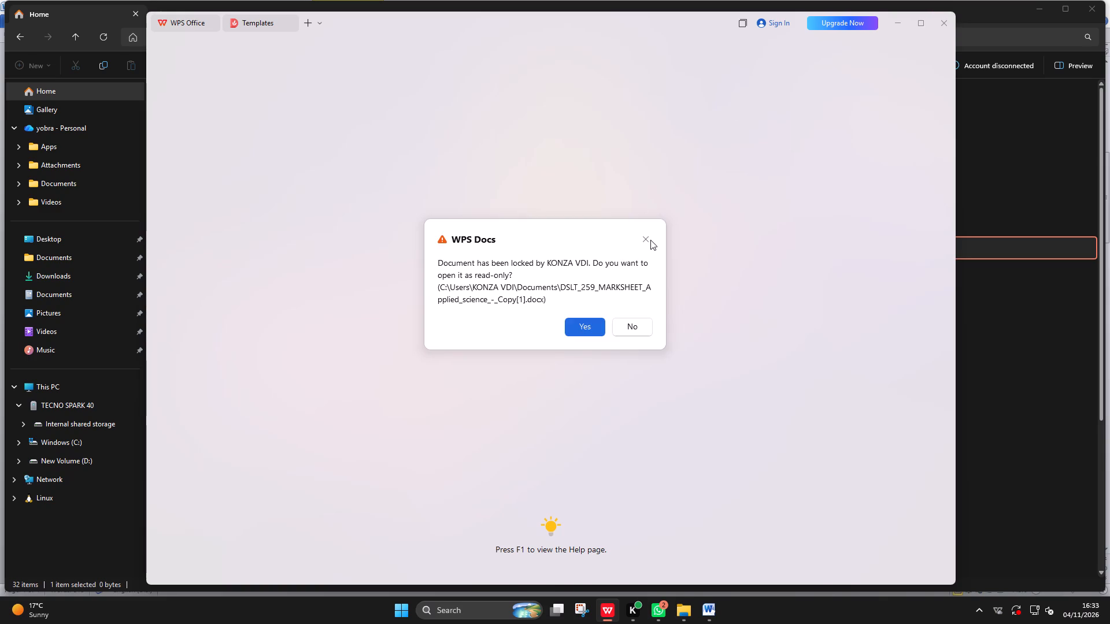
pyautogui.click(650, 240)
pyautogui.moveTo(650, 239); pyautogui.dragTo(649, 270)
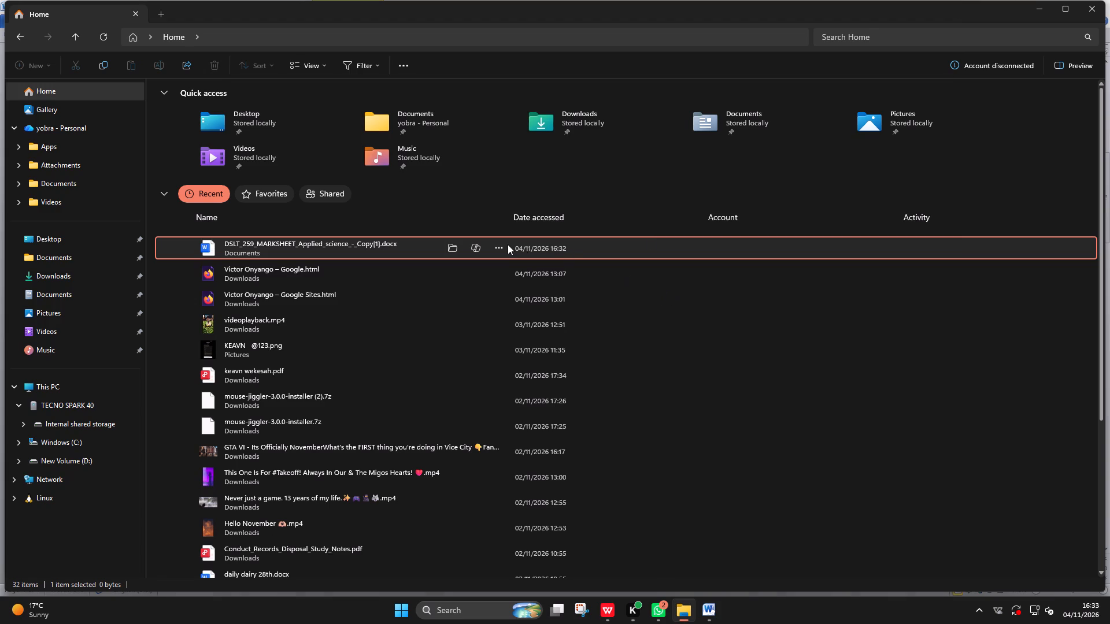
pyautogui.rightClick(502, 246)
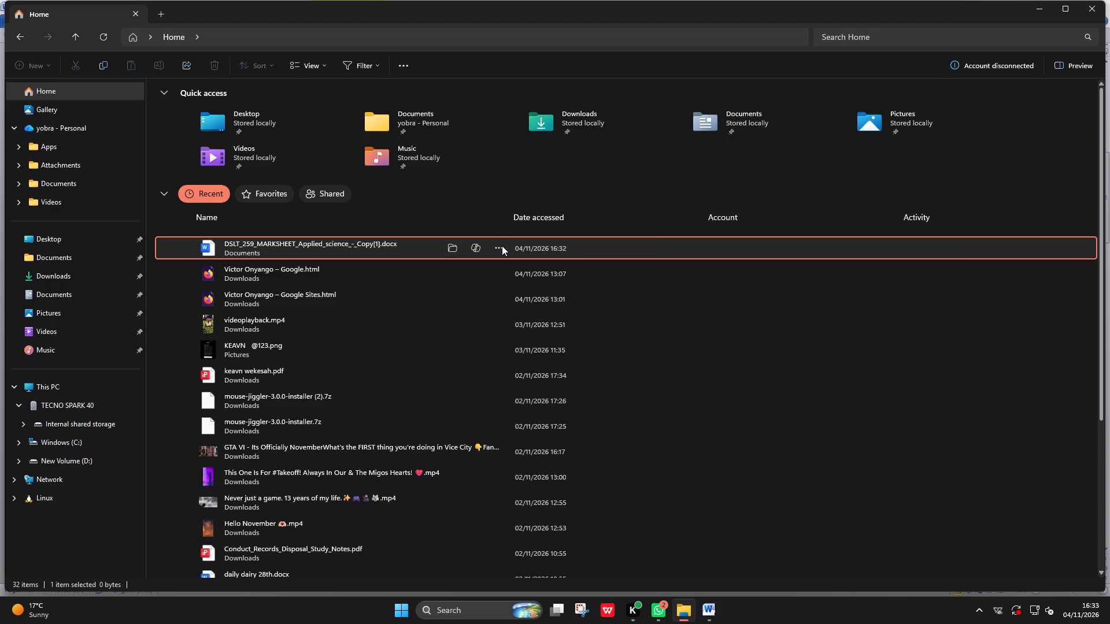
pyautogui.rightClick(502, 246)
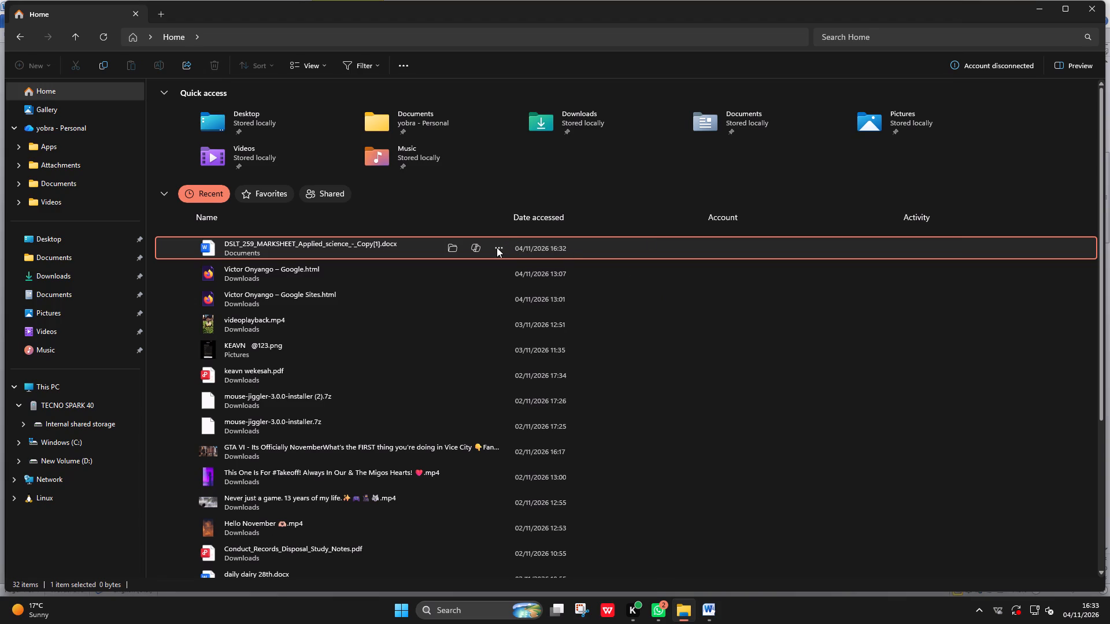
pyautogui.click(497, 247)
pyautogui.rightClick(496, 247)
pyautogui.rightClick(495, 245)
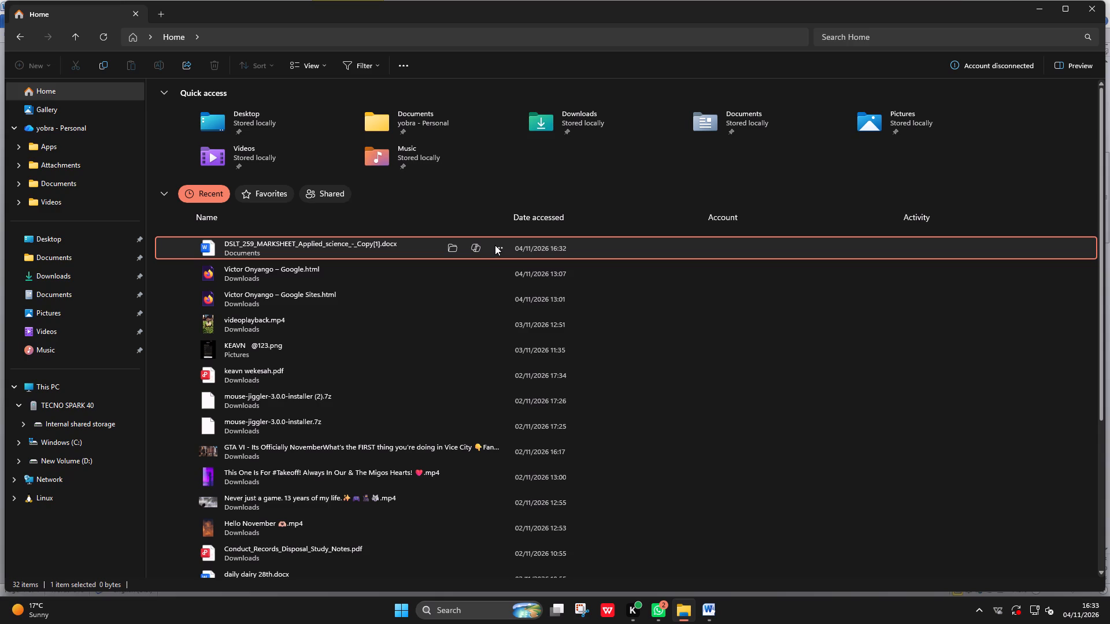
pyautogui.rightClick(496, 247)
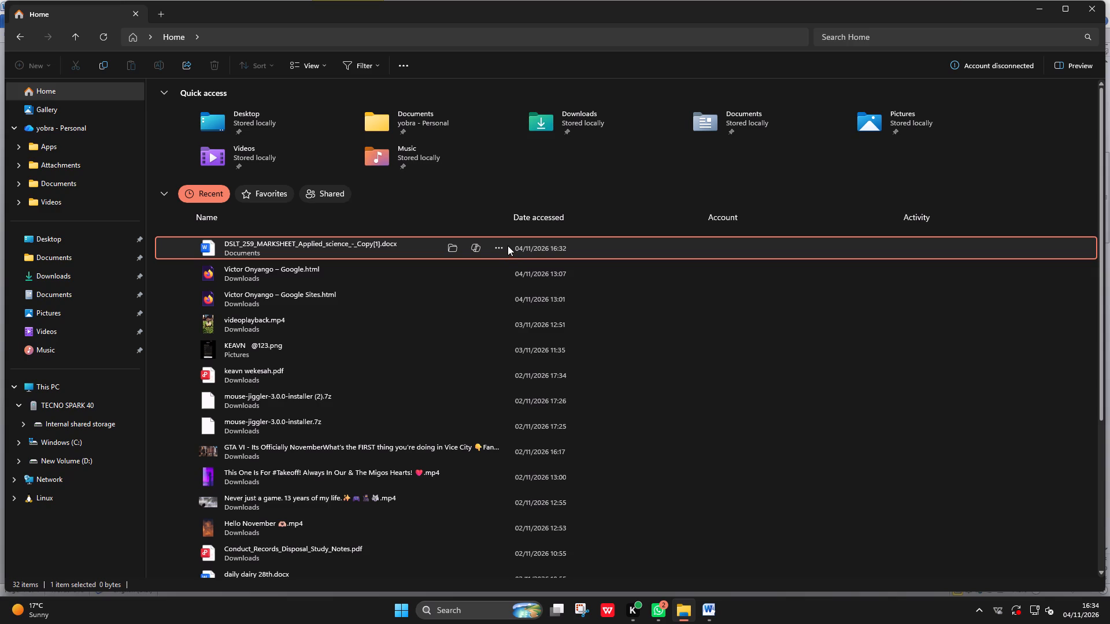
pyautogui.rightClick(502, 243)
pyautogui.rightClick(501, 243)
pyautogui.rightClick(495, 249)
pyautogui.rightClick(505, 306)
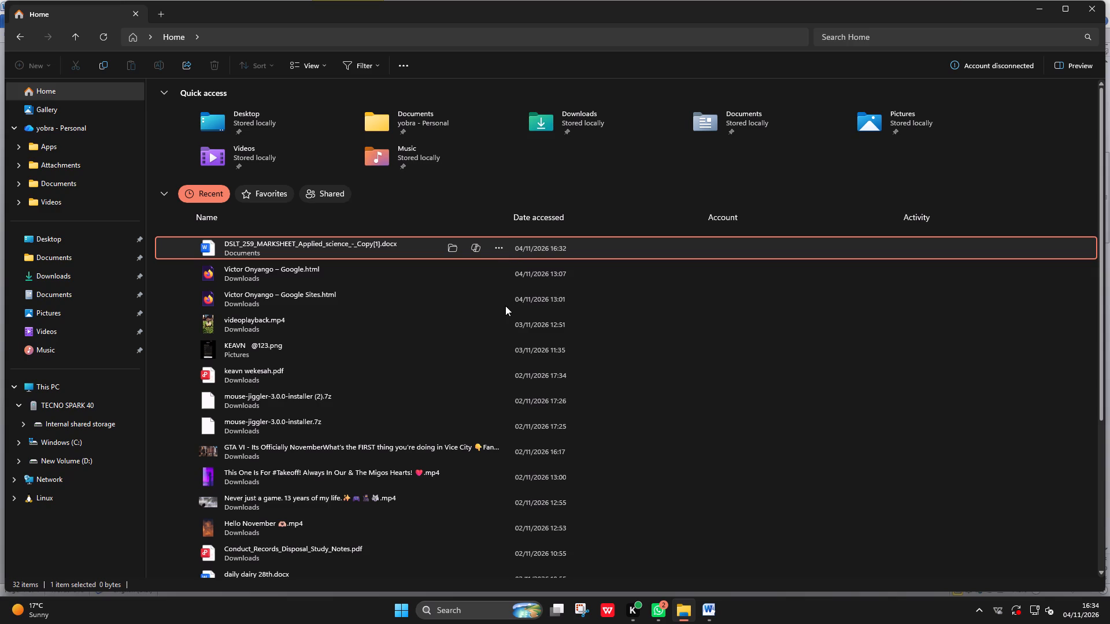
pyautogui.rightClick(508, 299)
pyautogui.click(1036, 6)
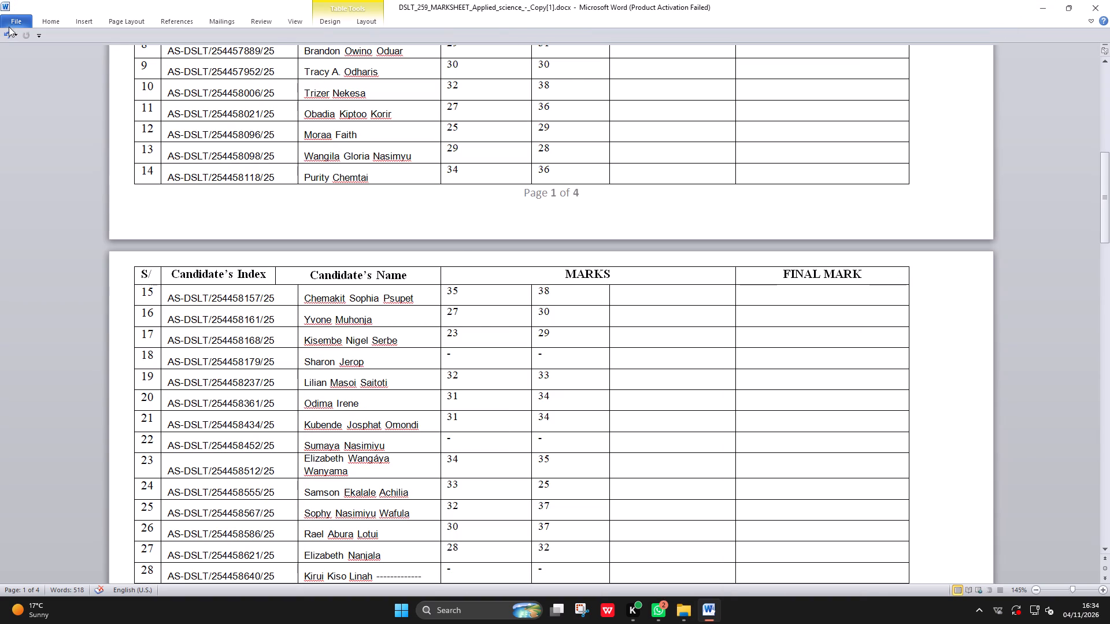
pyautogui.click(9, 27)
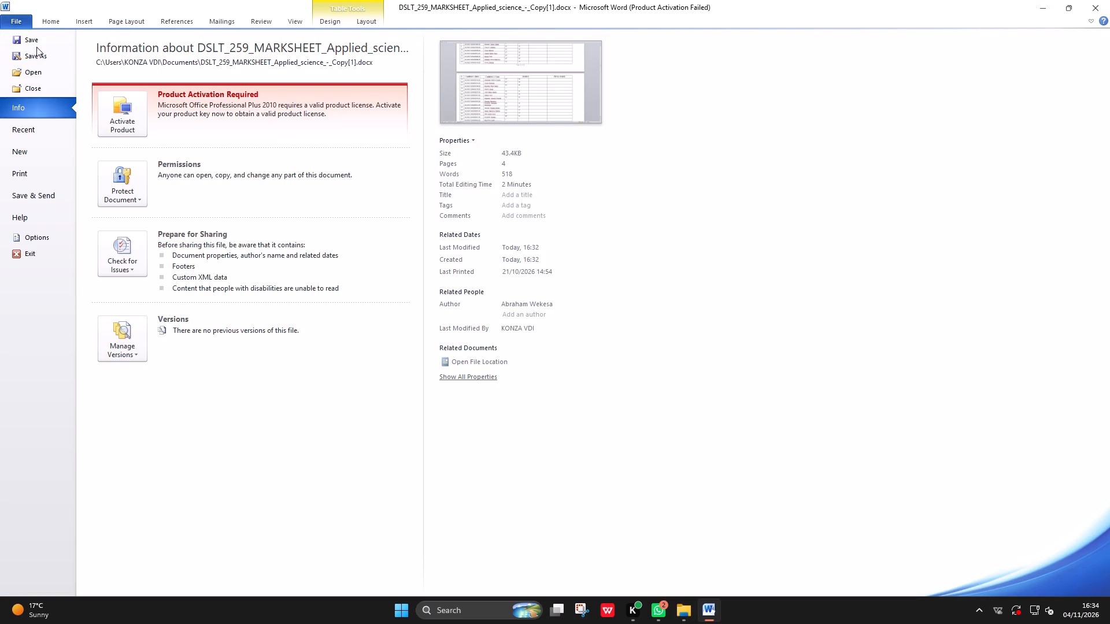
# In File Explorer, send a copy of the recent file DSLT_259_MARKSHEET_Applied_science_-_Copy[1].docx to Documents.
pyautogui.click(679, 611)
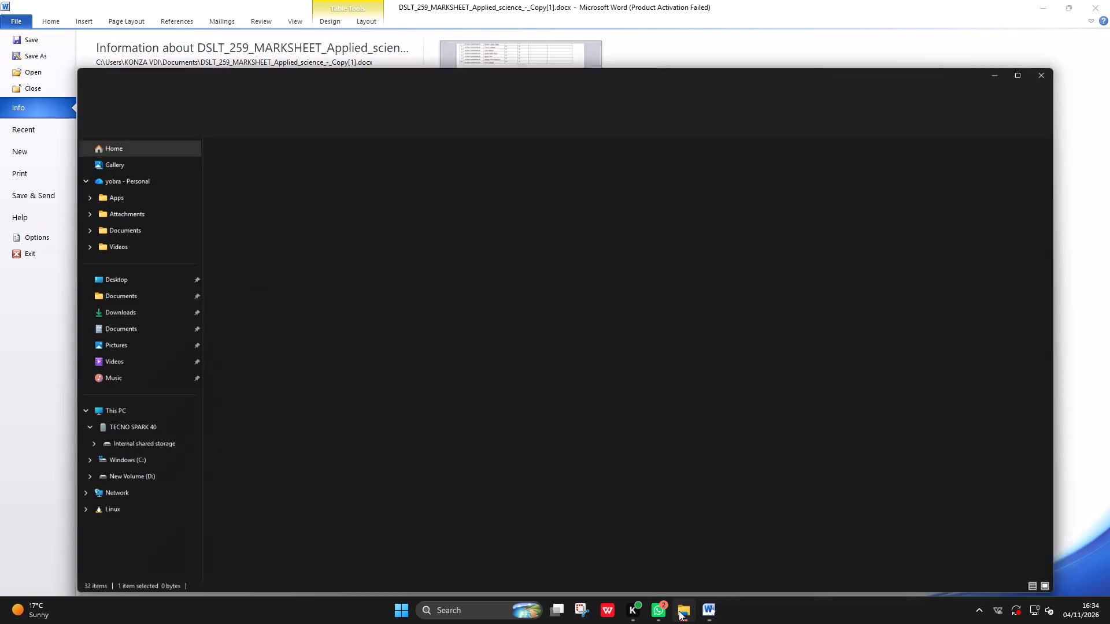
pyautogui.click(500, 244)
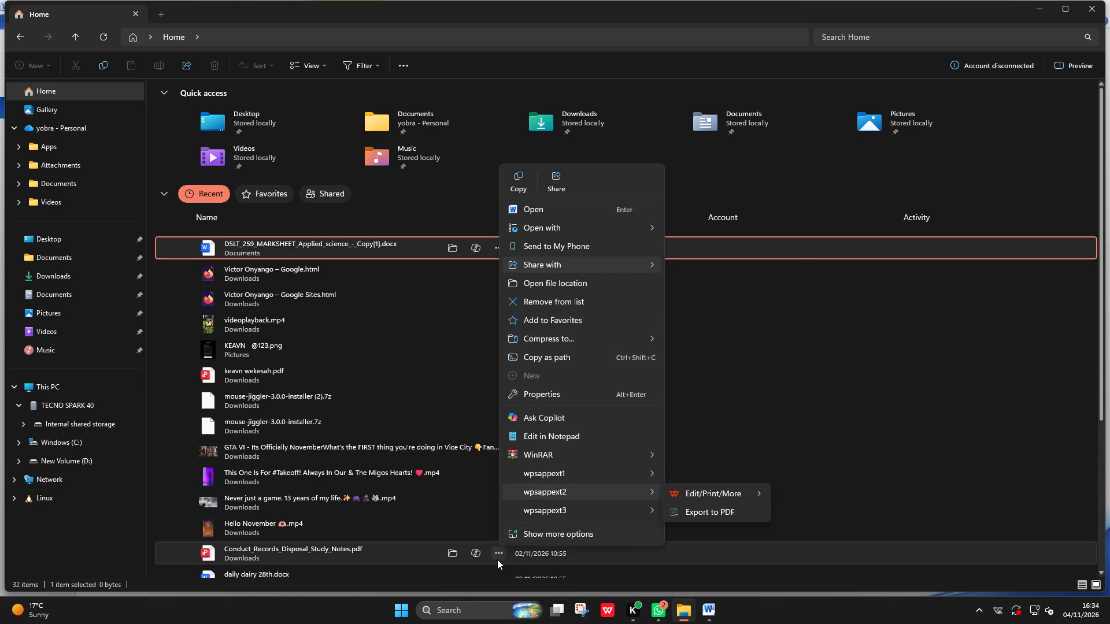
pyautogui.click(555, 534)
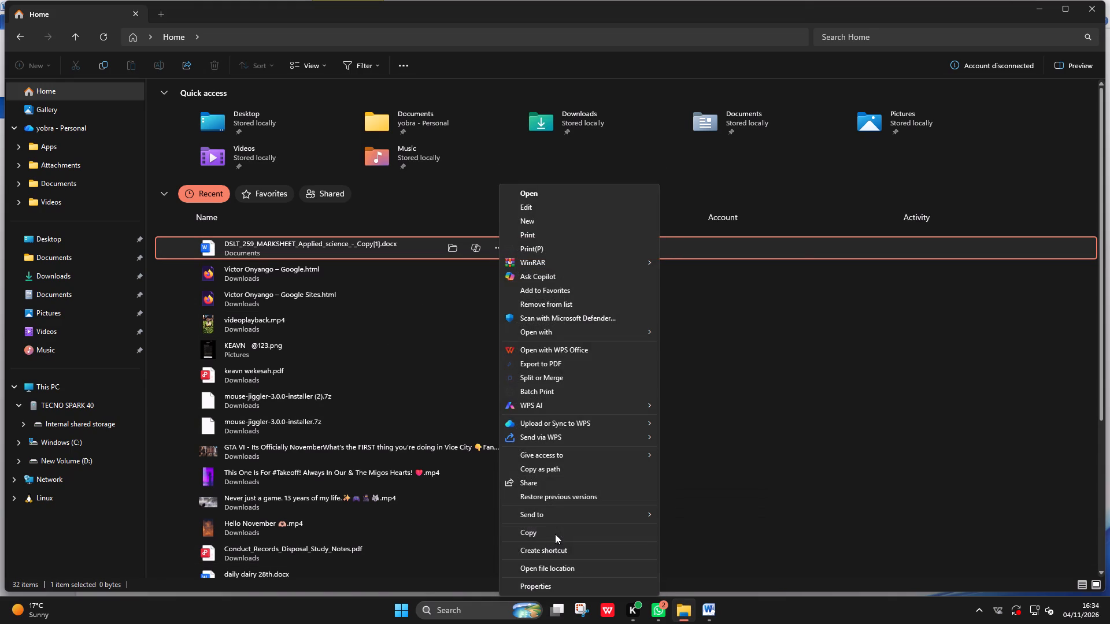
pyautogui.scroll(-3, 570, 501)
pyautogui.click(530, 518)
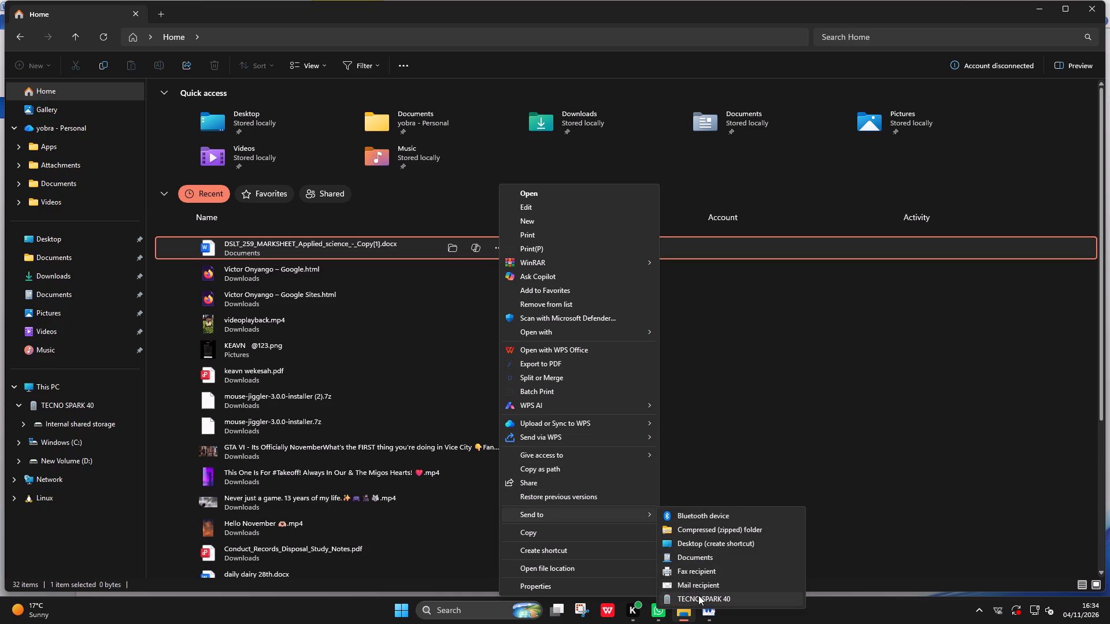
pyautogui.click(683, 555)
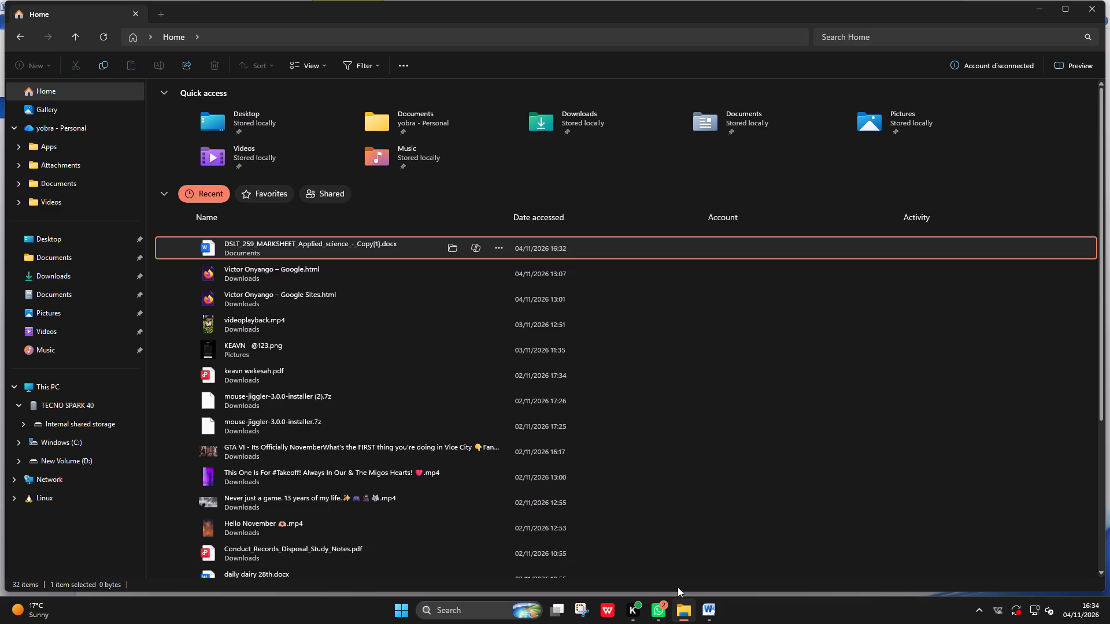
# Open DSLT_259_MARKSHEET_Applied_science_-_Copy[1] - Copy.docx from the local Documents folder in Word.
pyautogui.click(40, 293)
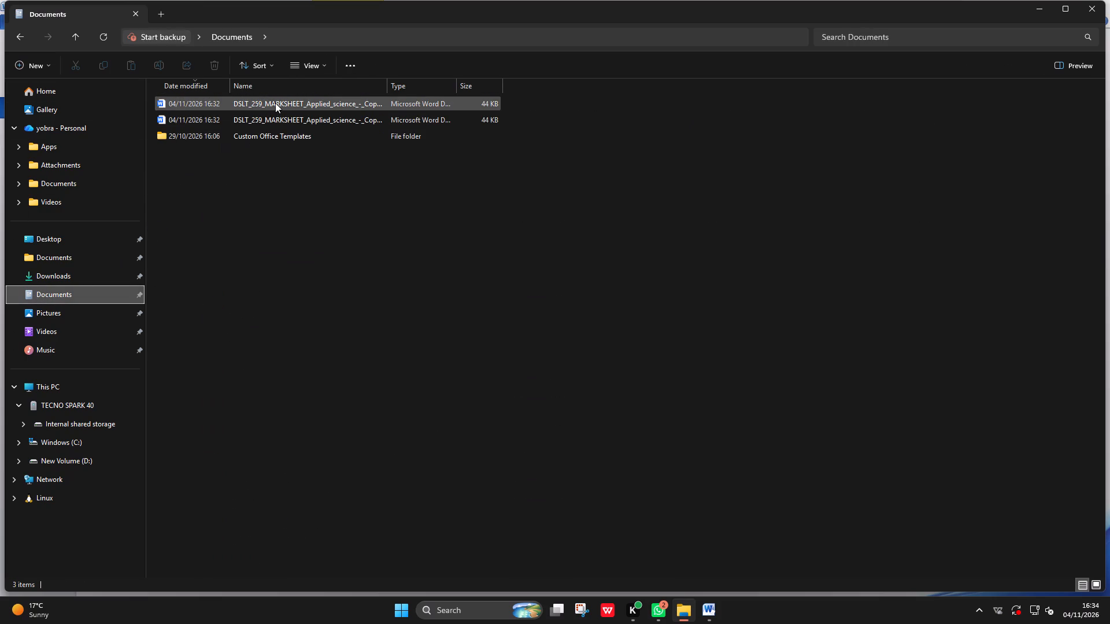
pyautogui.click(276, 102)
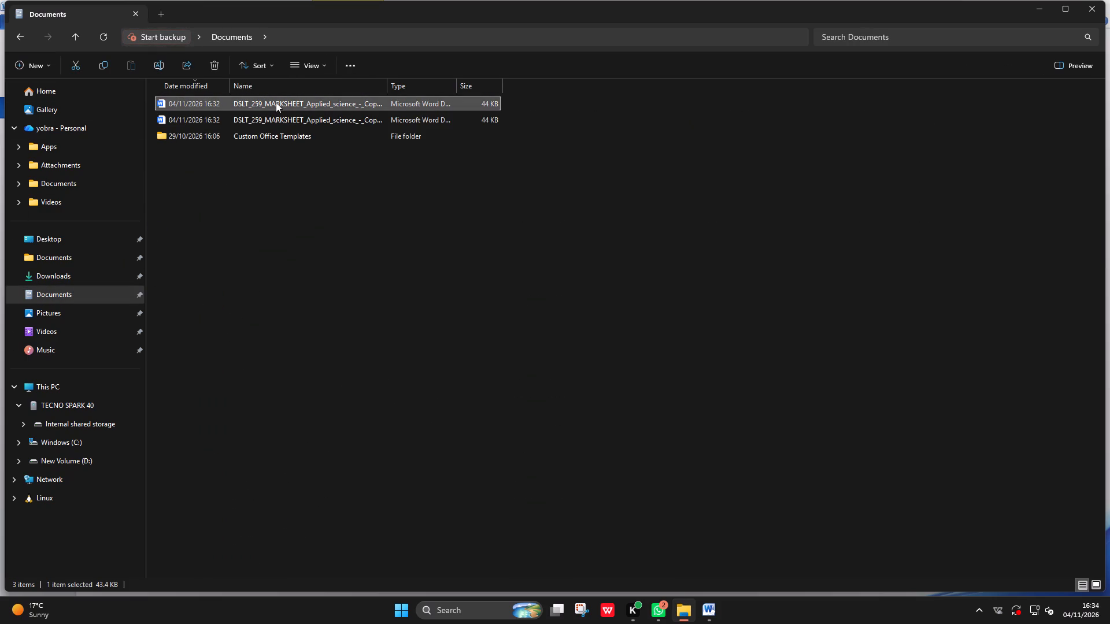
pyautogui.click(320, 102)
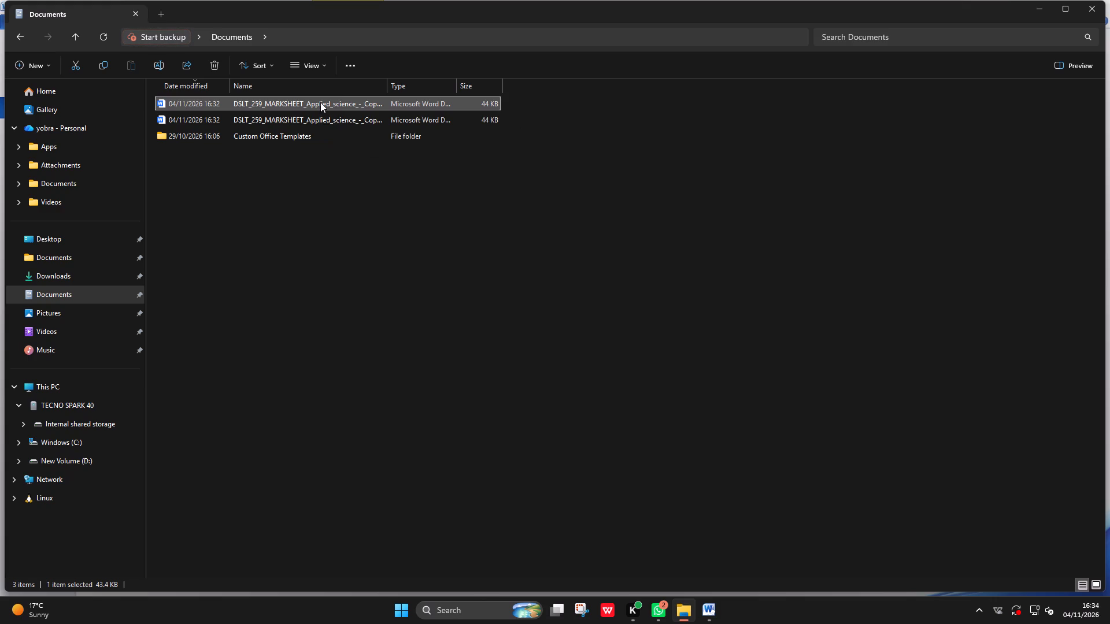
pyautogui.doubleClick(320, 102)
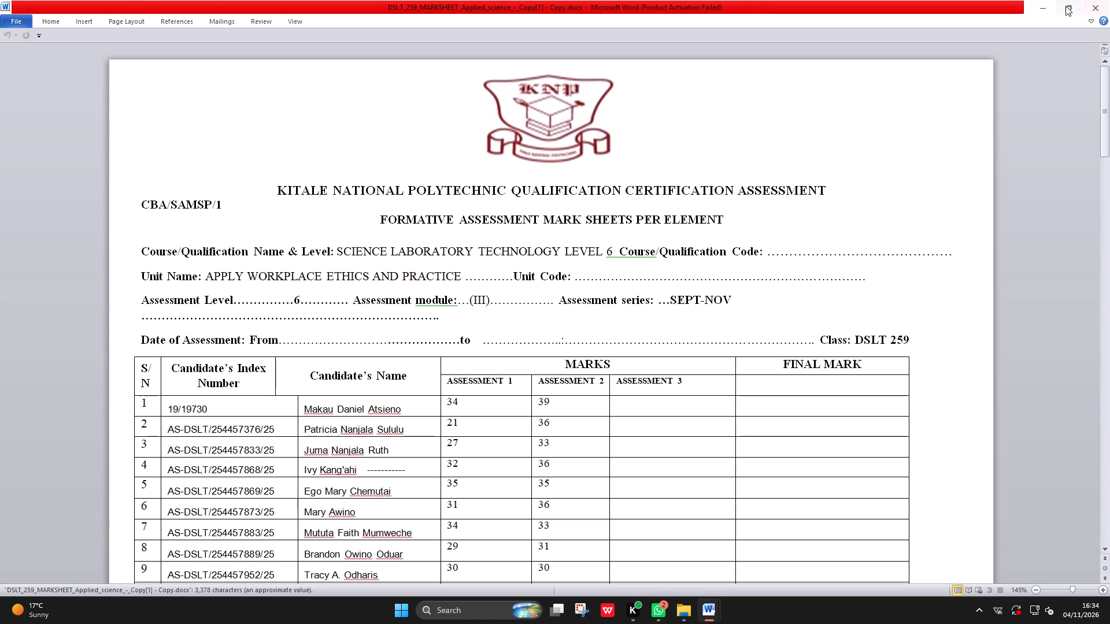
# Minimize both open Word windows to get back to the Documents folder in File Explorer.
pyautogui.click(1039, 5)
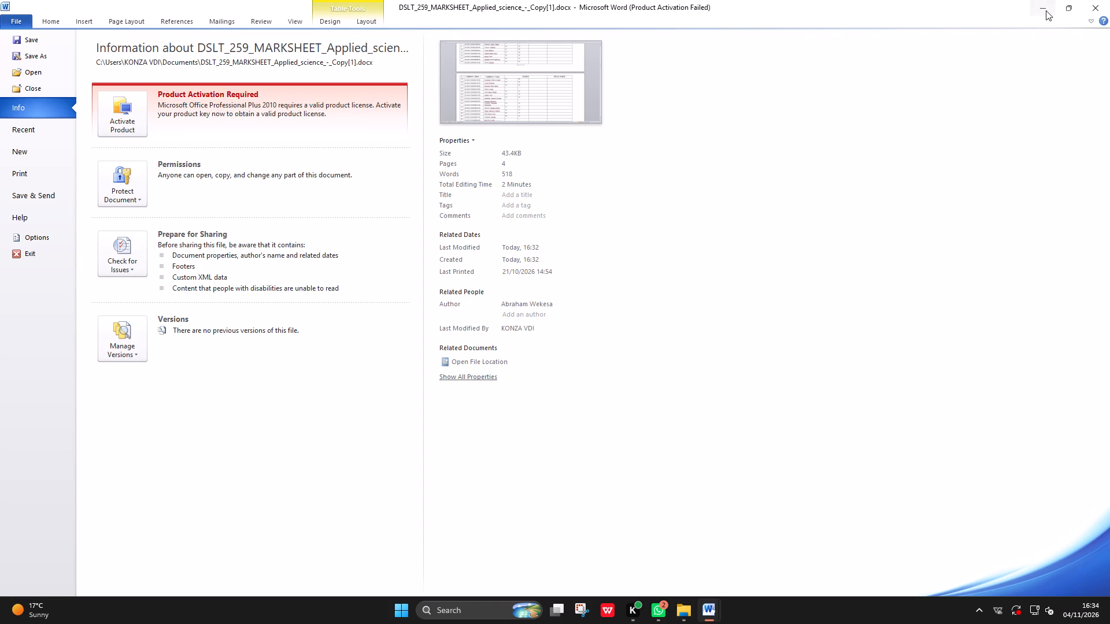
pyautogui.click(1046, 10)
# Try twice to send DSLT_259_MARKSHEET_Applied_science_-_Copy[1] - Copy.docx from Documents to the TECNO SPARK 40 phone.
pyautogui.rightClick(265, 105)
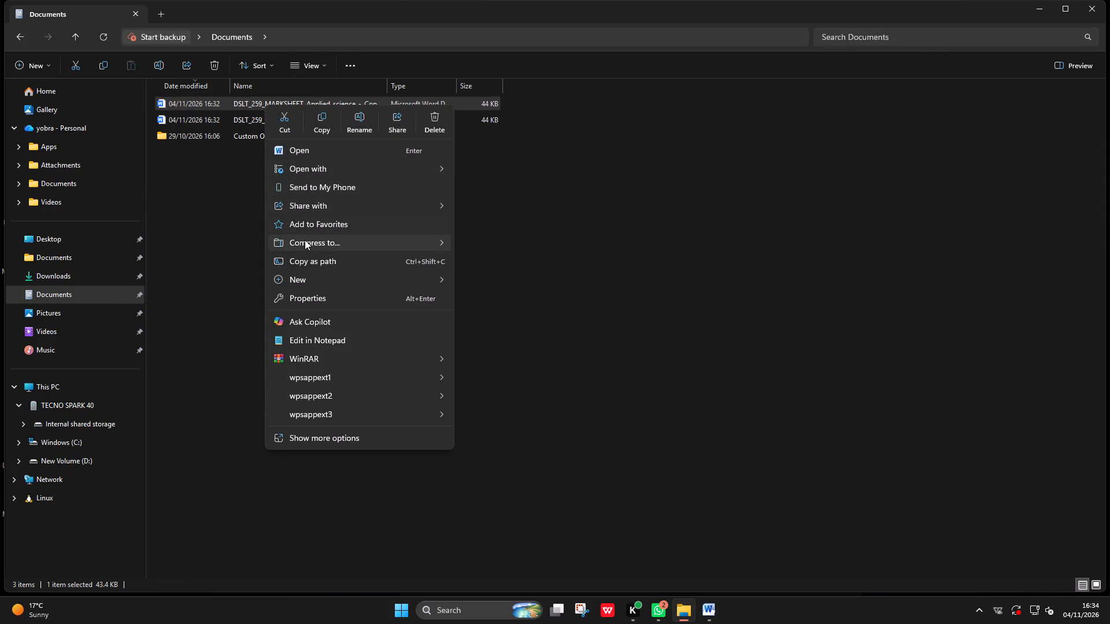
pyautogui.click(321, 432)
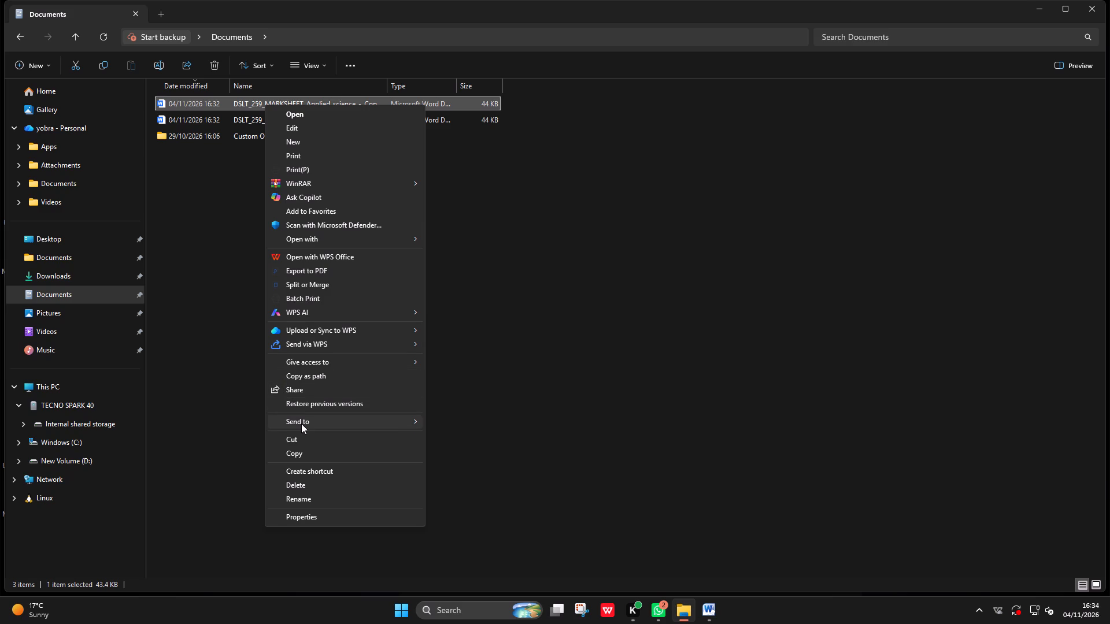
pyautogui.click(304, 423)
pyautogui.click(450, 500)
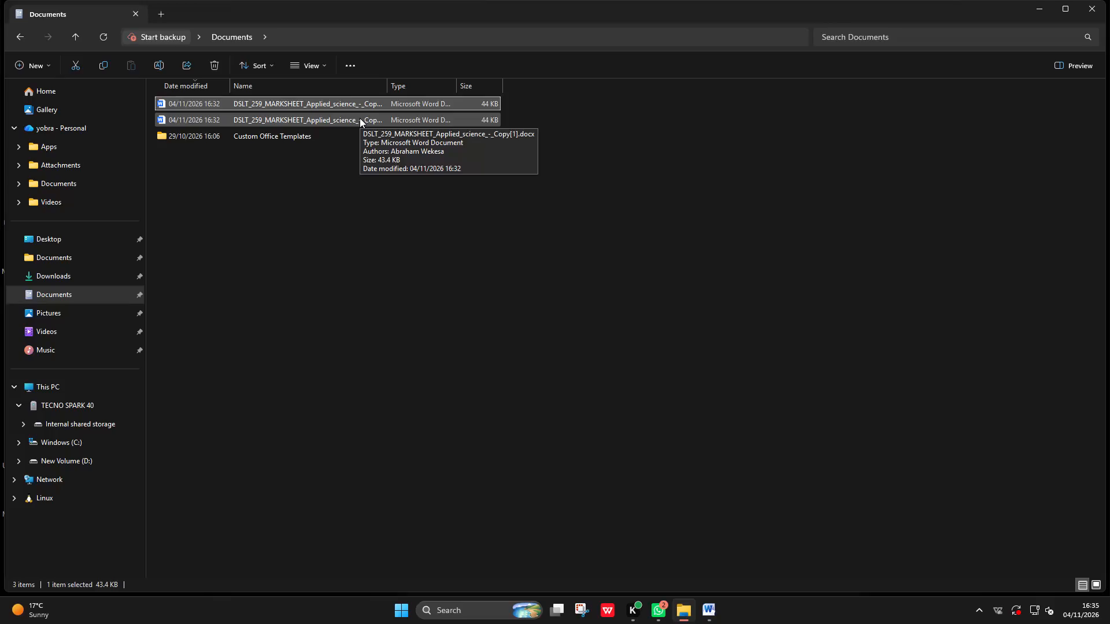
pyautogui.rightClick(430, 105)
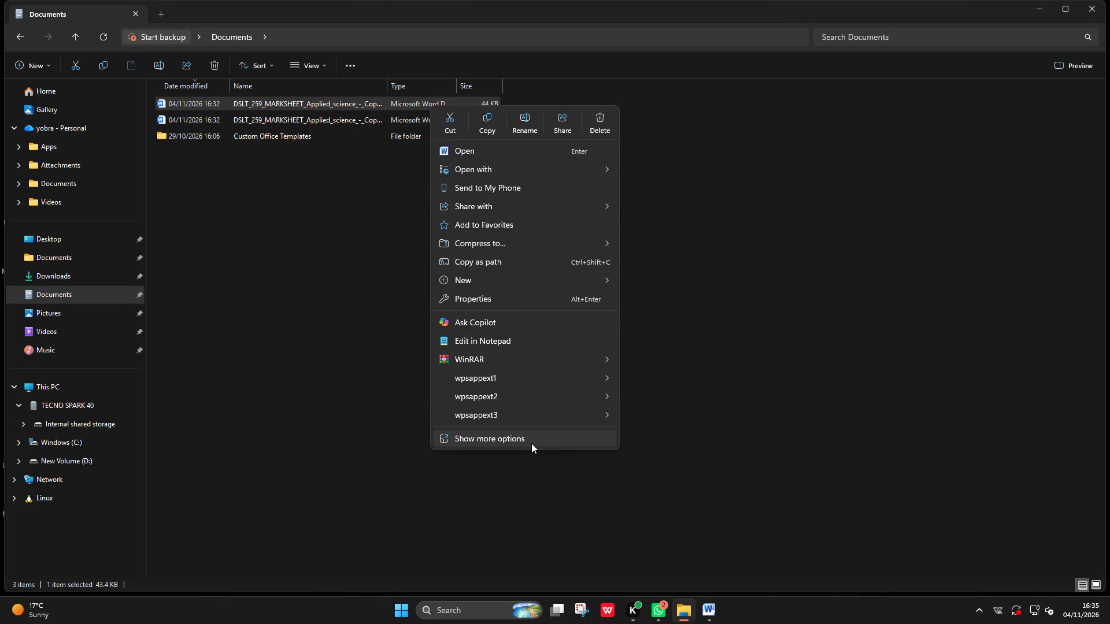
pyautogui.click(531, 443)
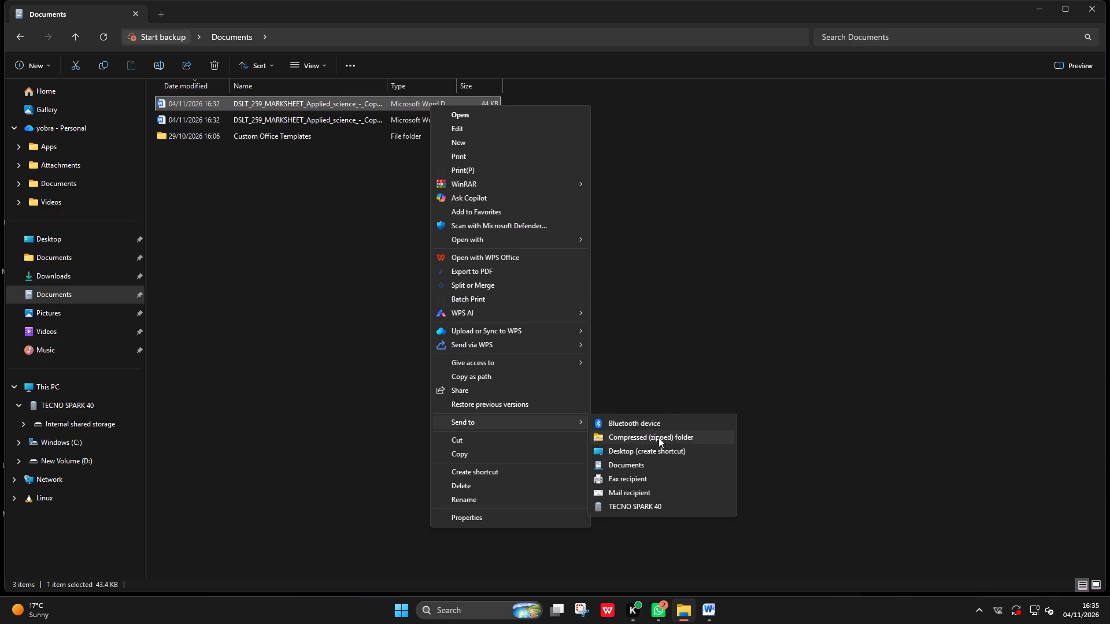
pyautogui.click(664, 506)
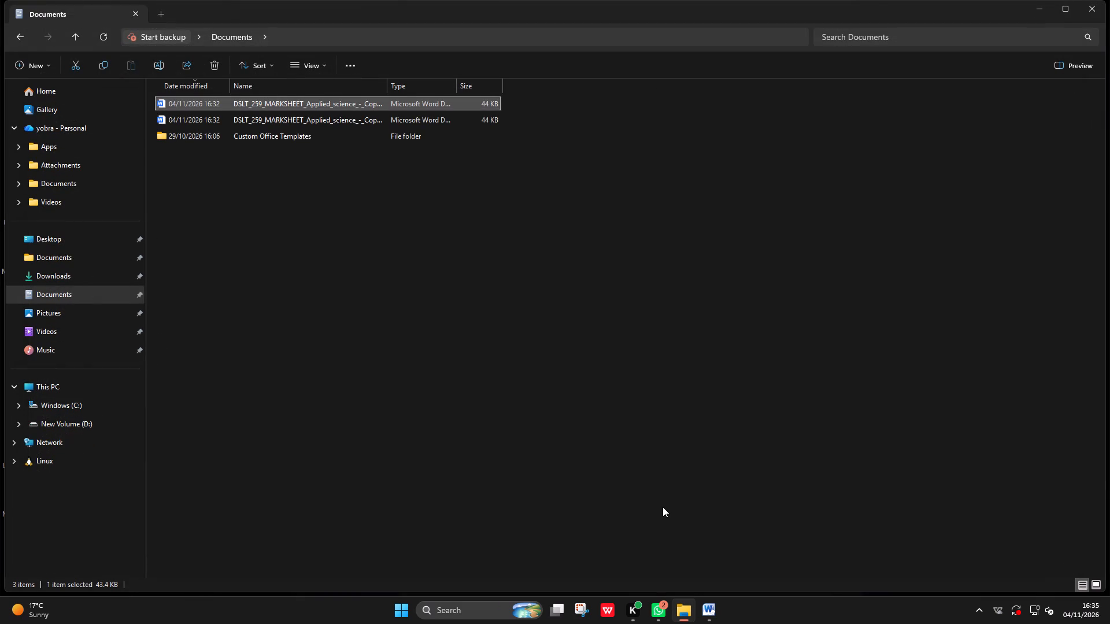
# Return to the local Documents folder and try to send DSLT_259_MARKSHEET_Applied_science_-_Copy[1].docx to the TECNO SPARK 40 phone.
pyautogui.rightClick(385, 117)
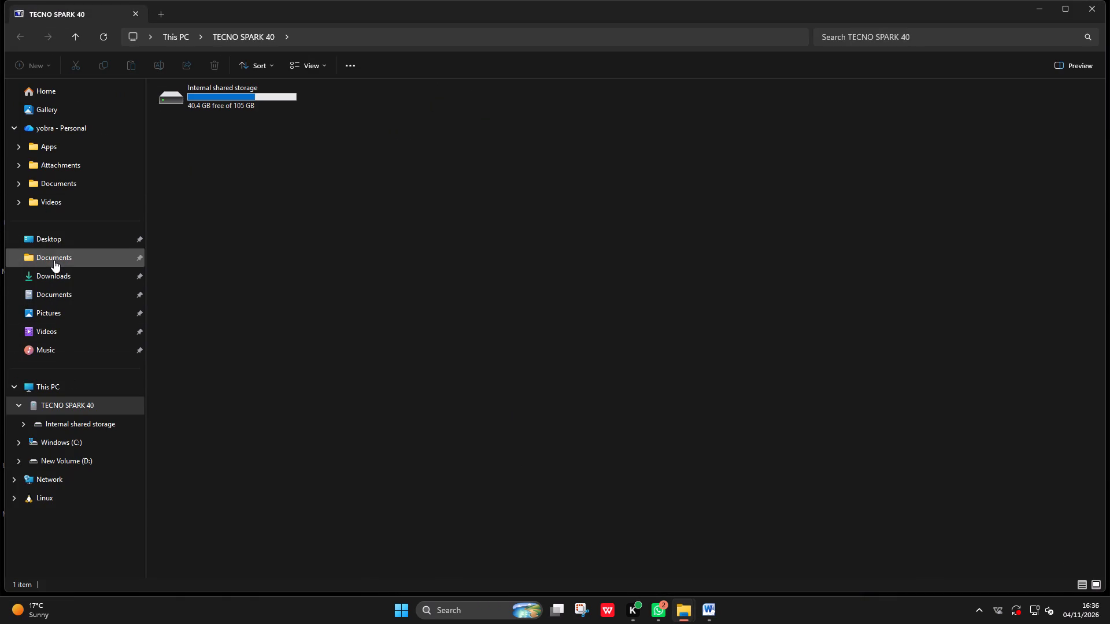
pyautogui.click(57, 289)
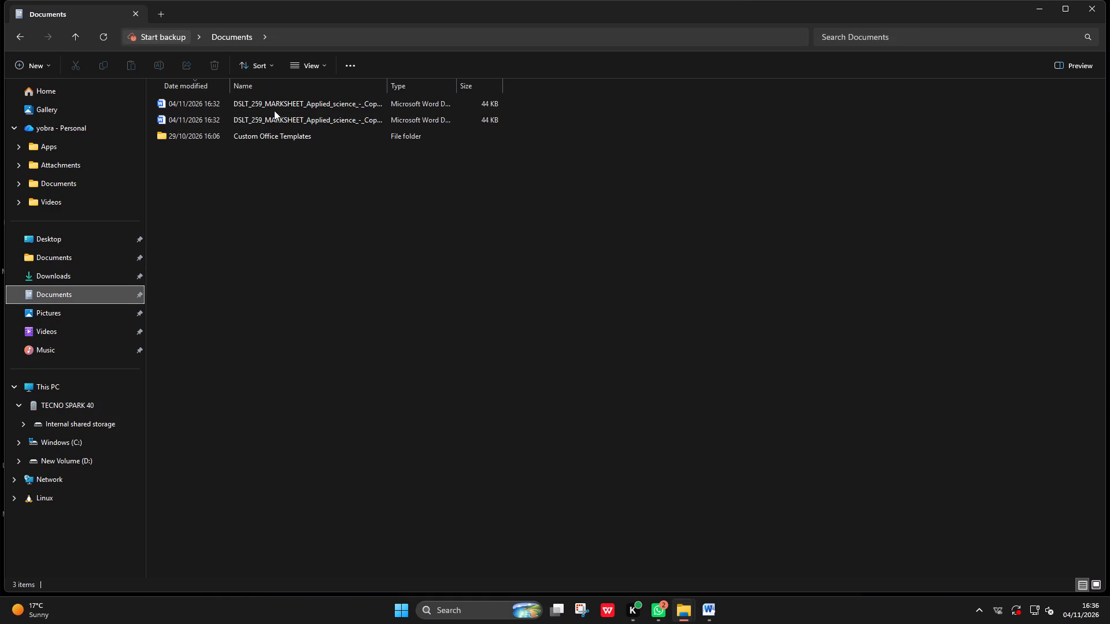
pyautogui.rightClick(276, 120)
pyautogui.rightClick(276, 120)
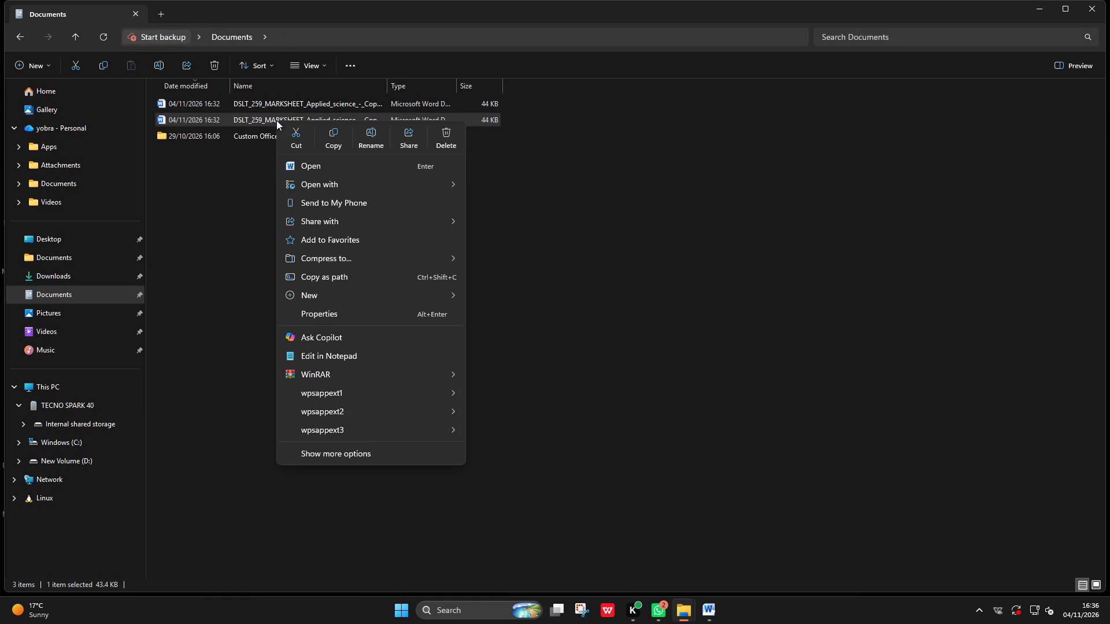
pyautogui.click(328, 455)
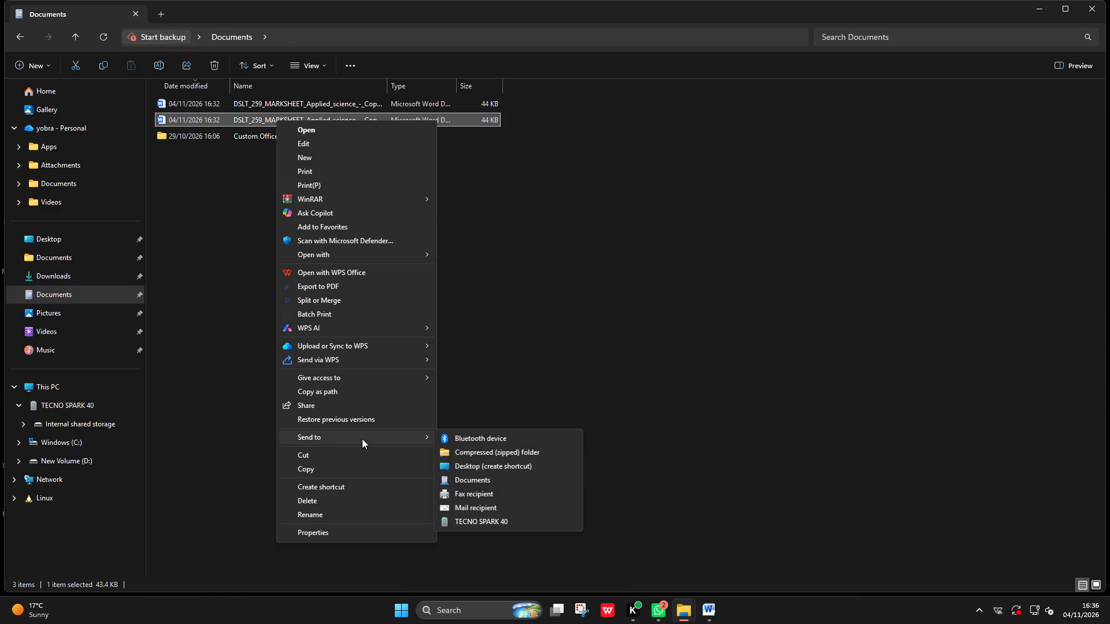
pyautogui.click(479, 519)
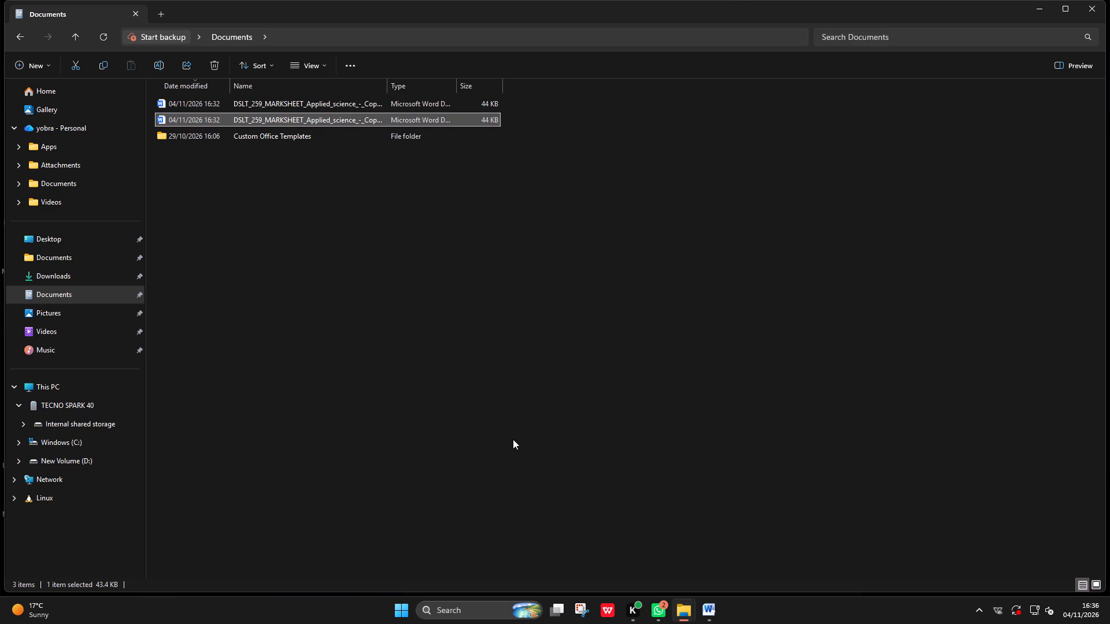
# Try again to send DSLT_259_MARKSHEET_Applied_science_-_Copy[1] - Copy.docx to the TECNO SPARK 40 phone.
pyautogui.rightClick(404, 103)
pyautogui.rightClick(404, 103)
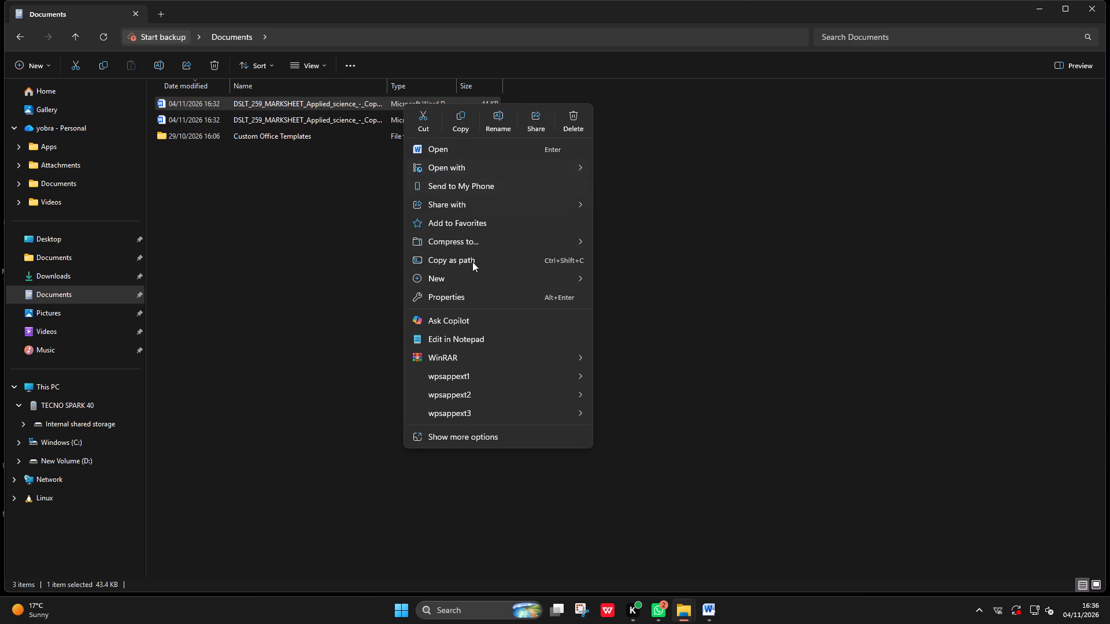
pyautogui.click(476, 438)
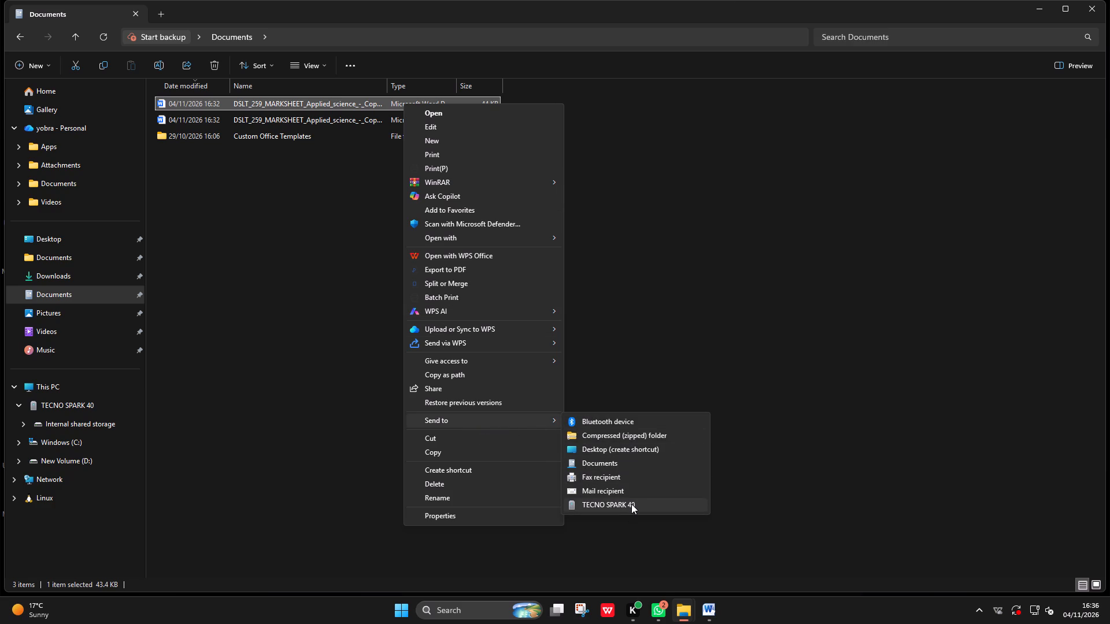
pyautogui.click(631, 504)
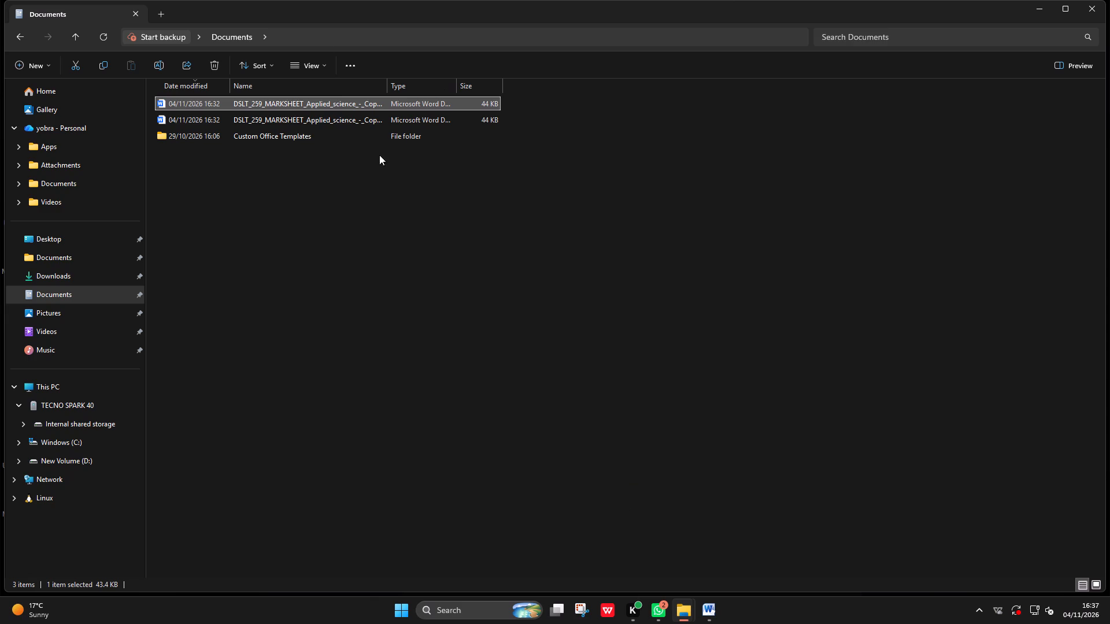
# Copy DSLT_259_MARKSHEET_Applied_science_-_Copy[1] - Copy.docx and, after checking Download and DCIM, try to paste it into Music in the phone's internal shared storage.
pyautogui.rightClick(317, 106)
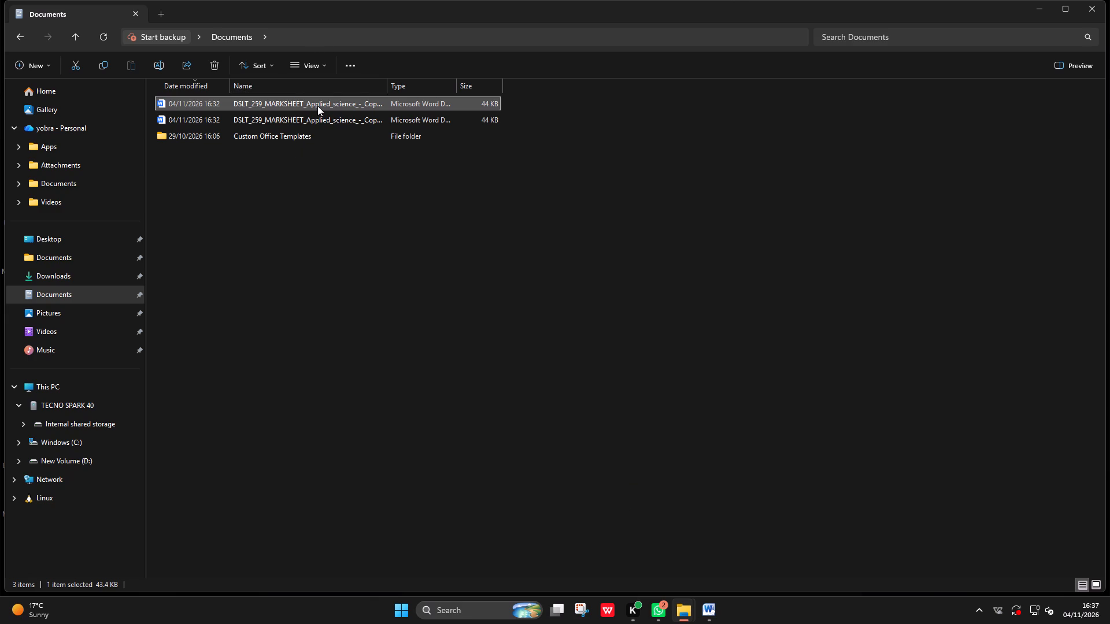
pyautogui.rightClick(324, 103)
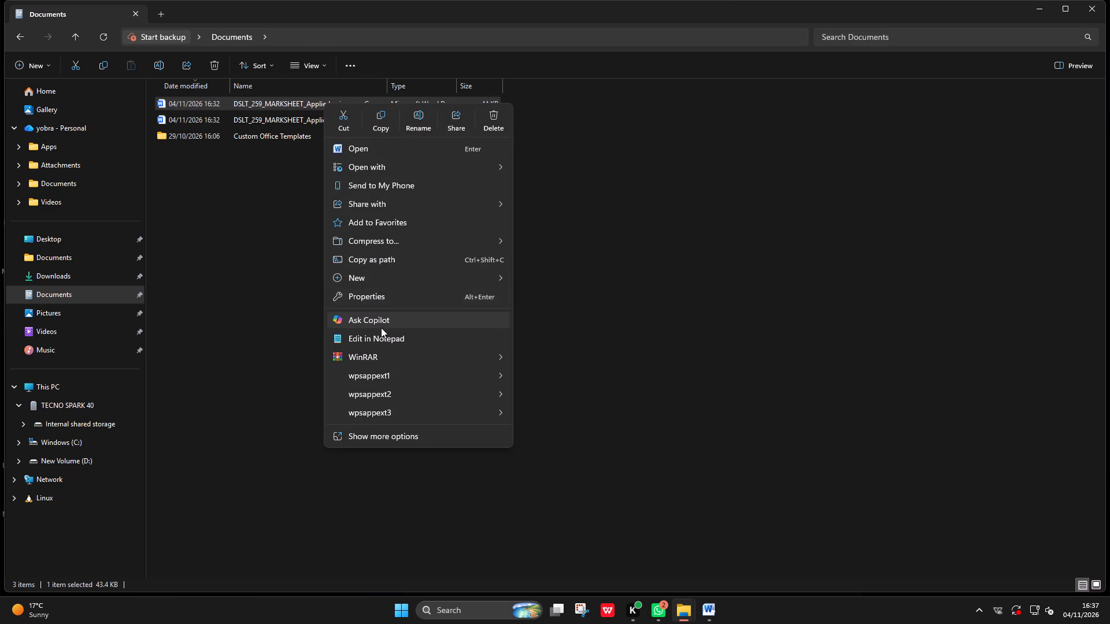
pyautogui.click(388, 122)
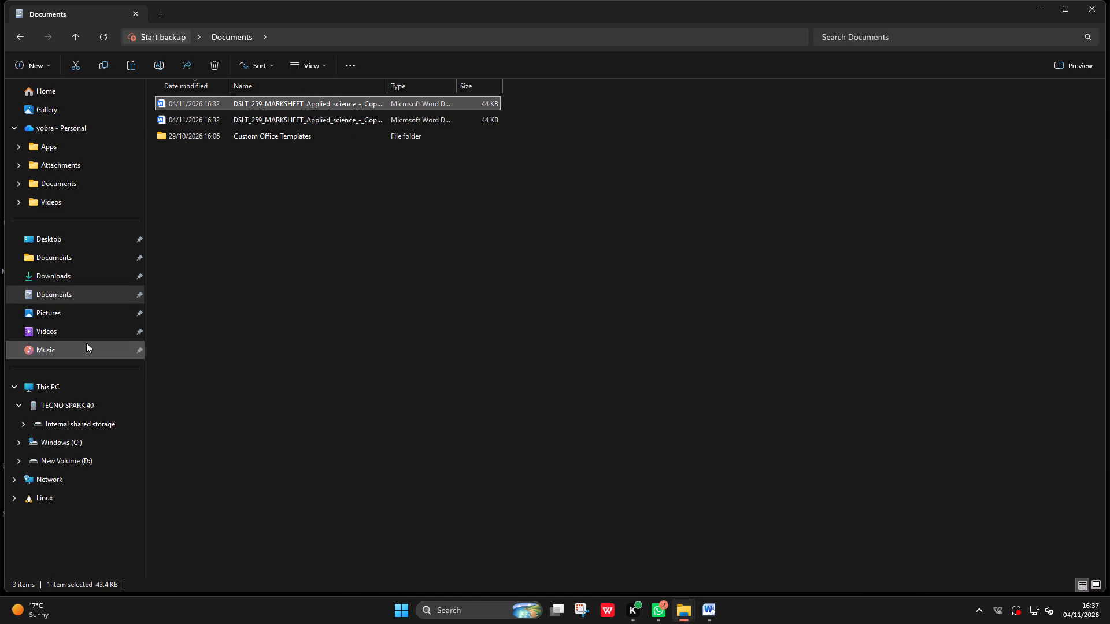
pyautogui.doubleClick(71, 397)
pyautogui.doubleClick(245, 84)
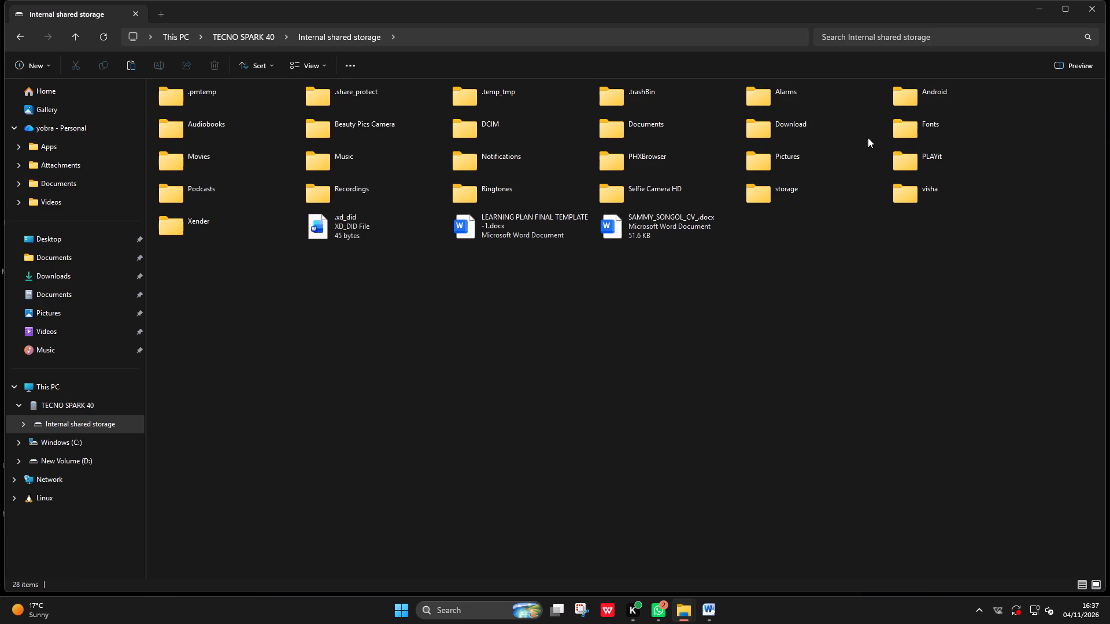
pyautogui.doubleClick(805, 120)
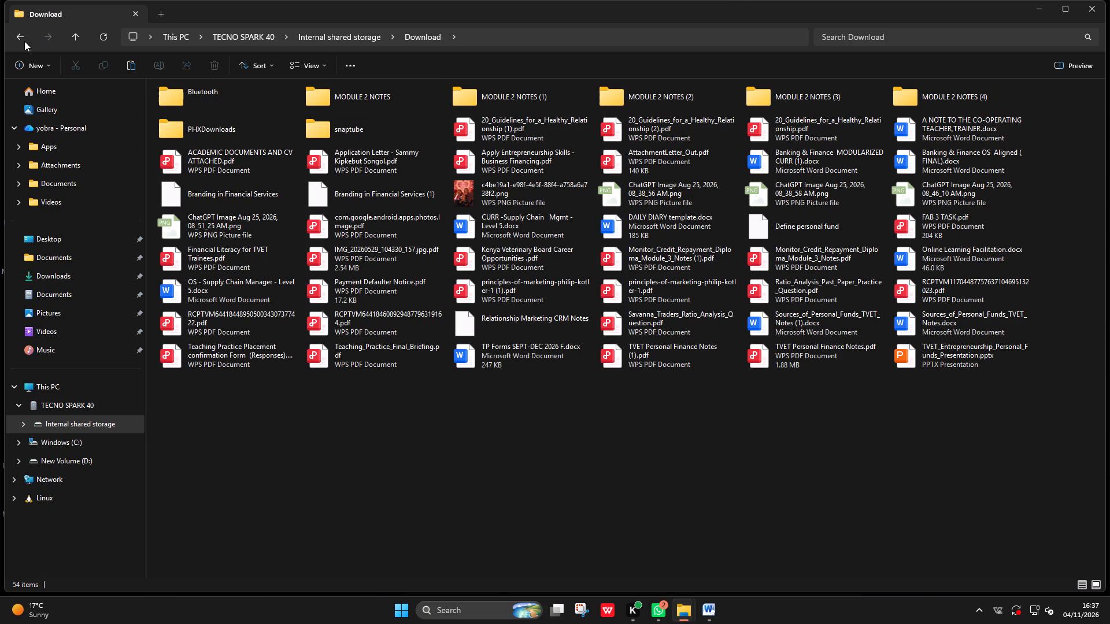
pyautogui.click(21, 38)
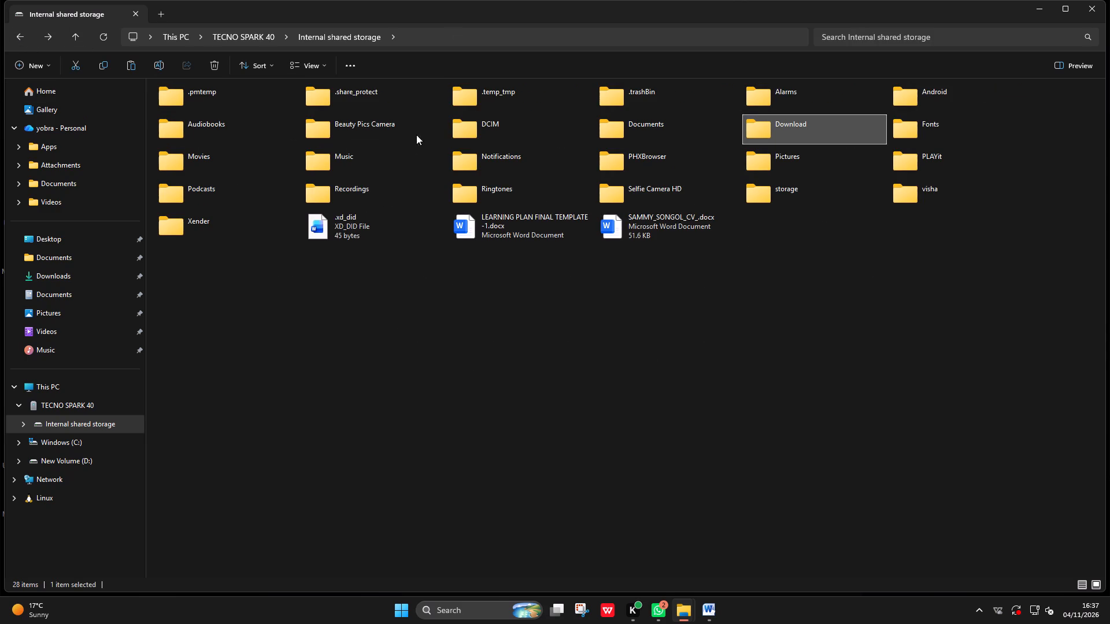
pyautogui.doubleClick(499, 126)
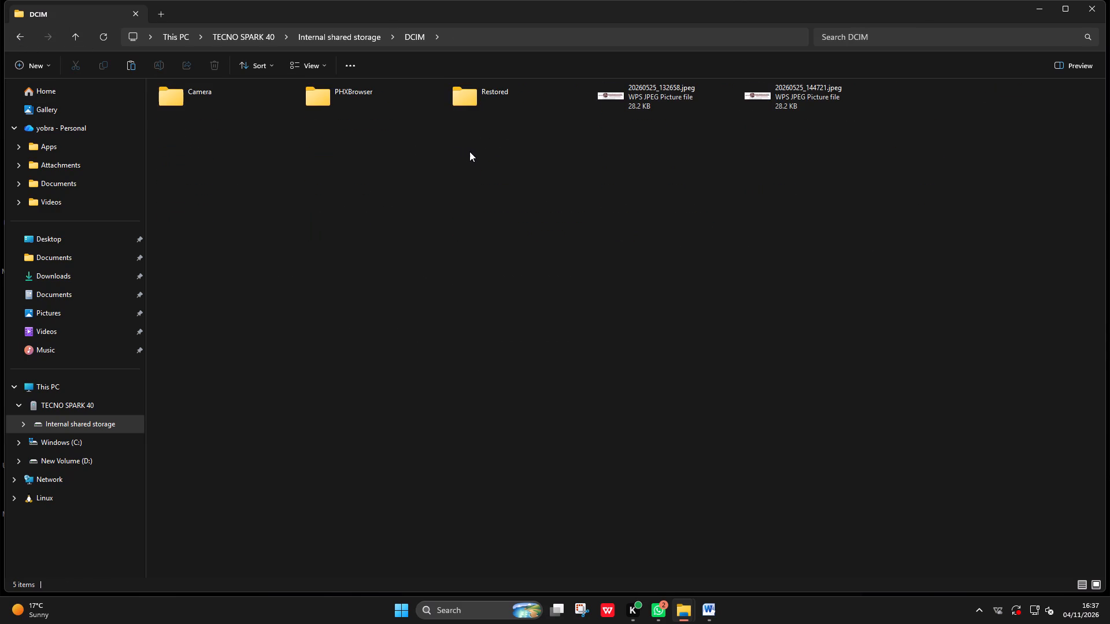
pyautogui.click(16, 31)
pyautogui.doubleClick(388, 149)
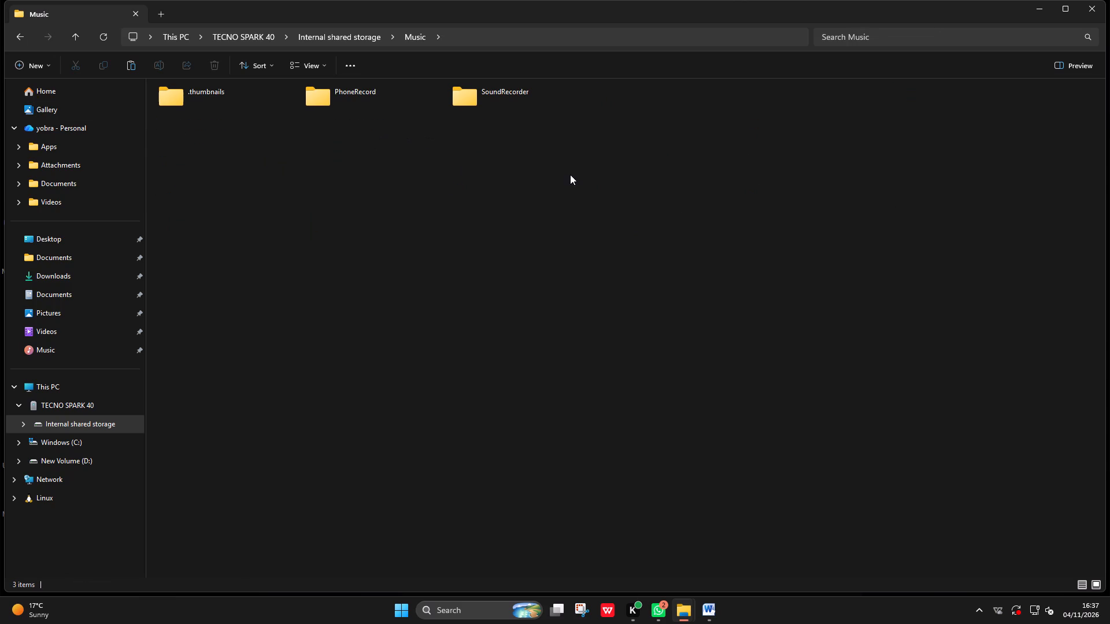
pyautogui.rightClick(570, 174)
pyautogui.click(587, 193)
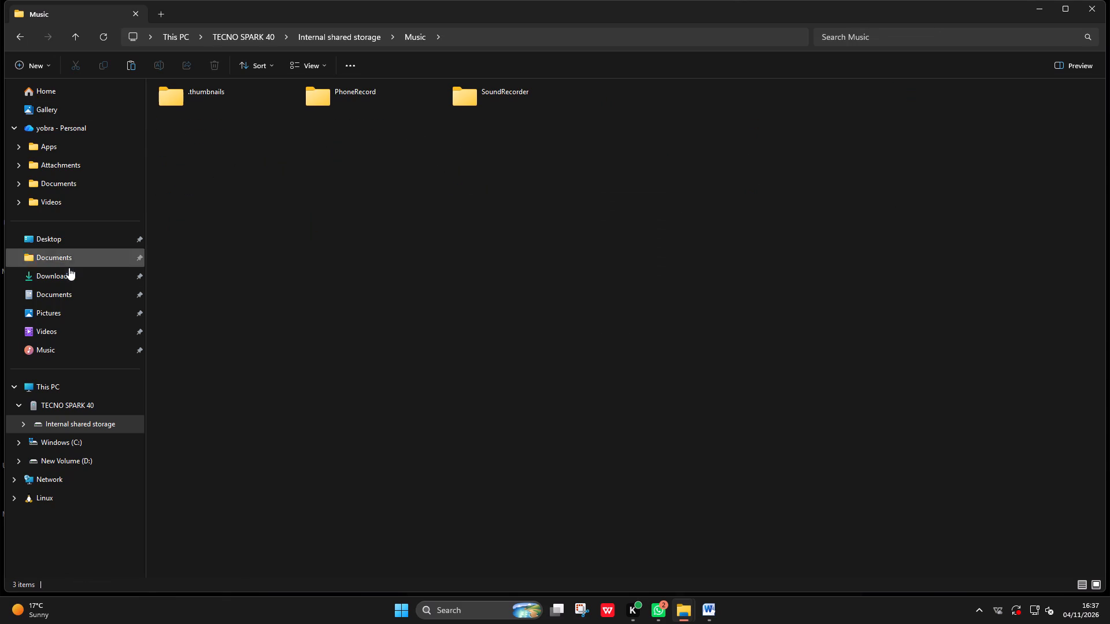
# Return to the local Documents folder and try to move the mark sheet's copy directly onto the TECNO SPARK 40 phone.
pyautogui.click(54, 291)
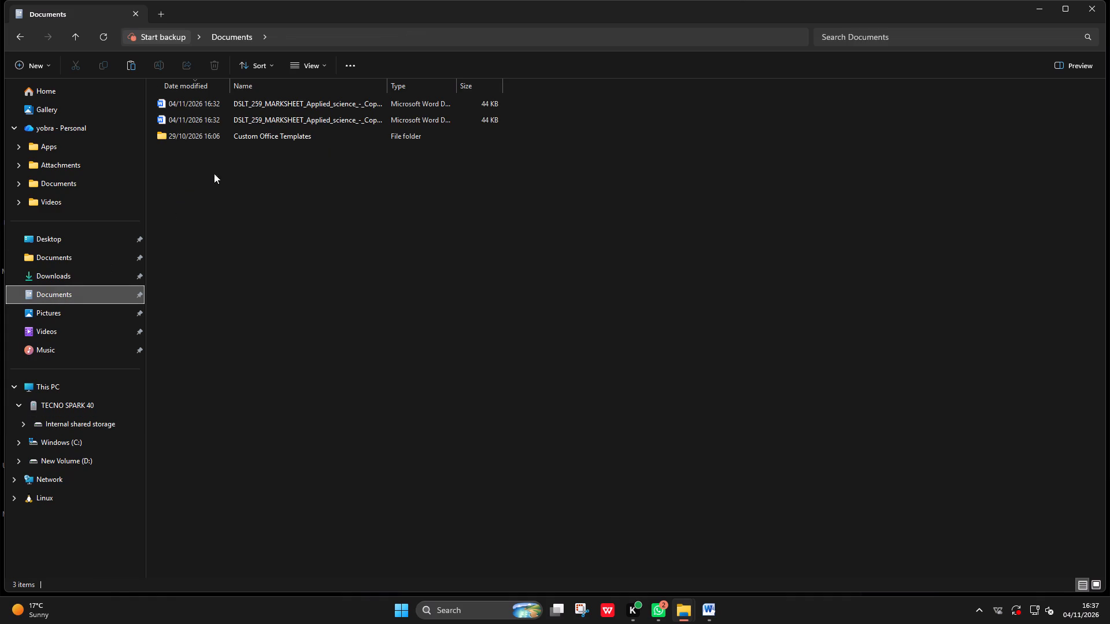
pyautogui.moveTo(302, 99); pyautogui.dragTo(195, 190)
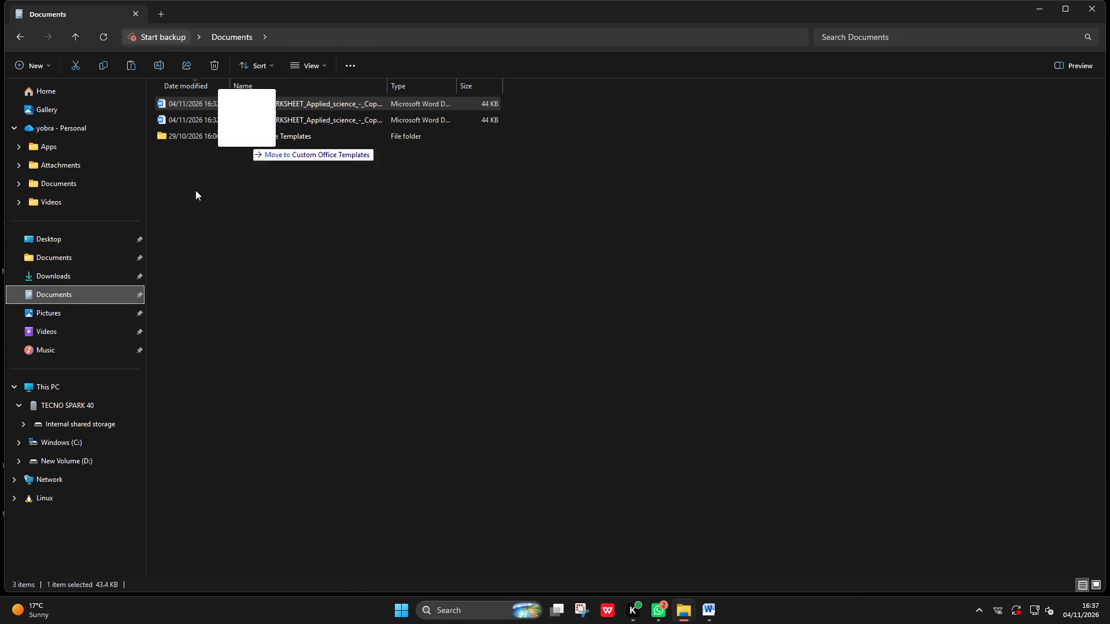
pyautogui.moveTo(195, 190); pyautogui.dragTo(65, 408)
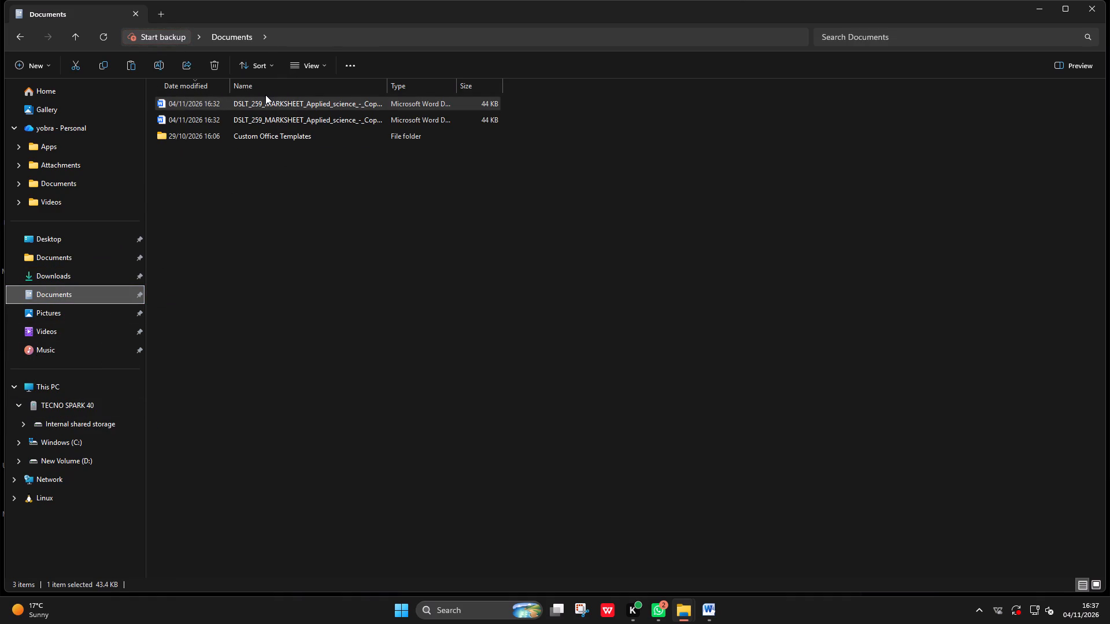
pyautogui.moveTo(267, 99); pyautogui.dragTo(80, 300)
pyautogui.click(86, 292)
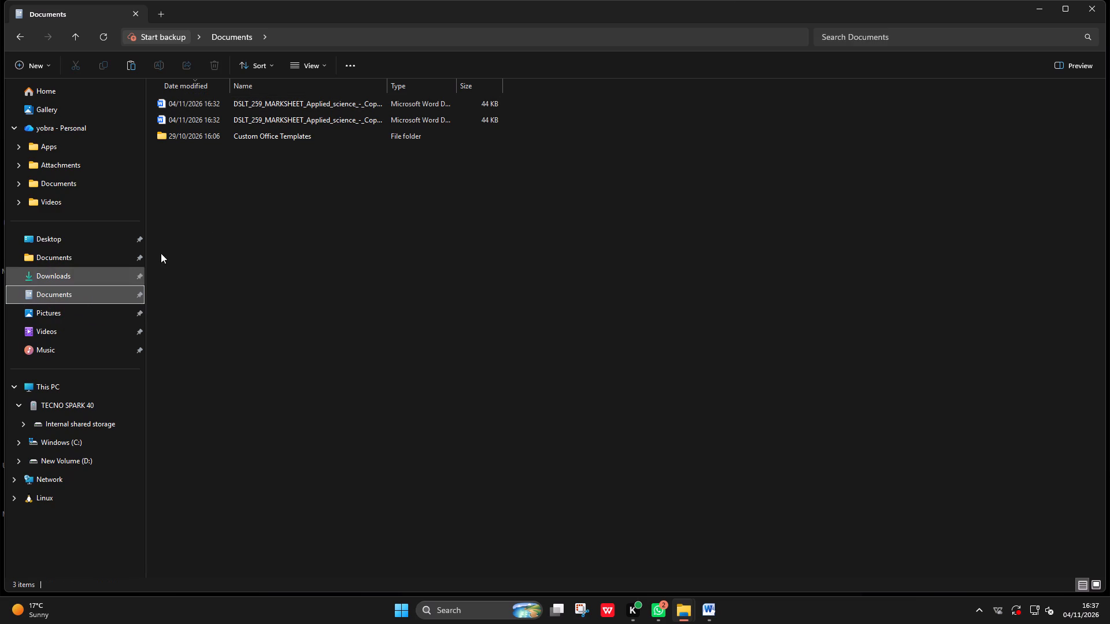
# Bring Word up from the mark sheet file and close the window showing DSLT_259_MARKSHEET_Applied_science_-_Copy[1].docx.
pyautogui.doubleClick(285, 99)
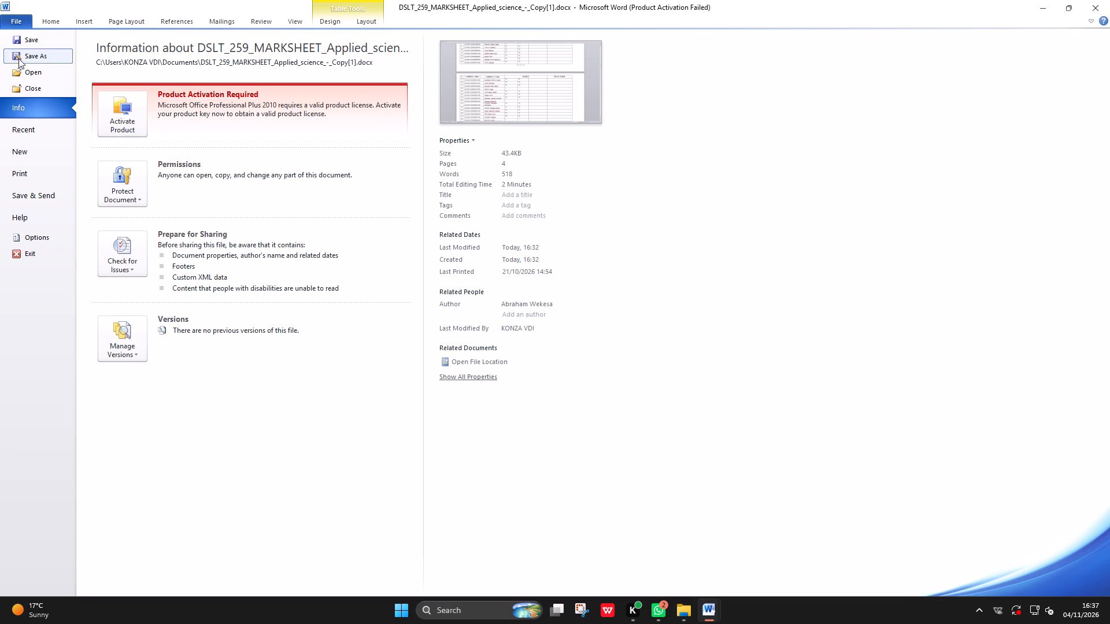
pyautogui.click(1085, 9)
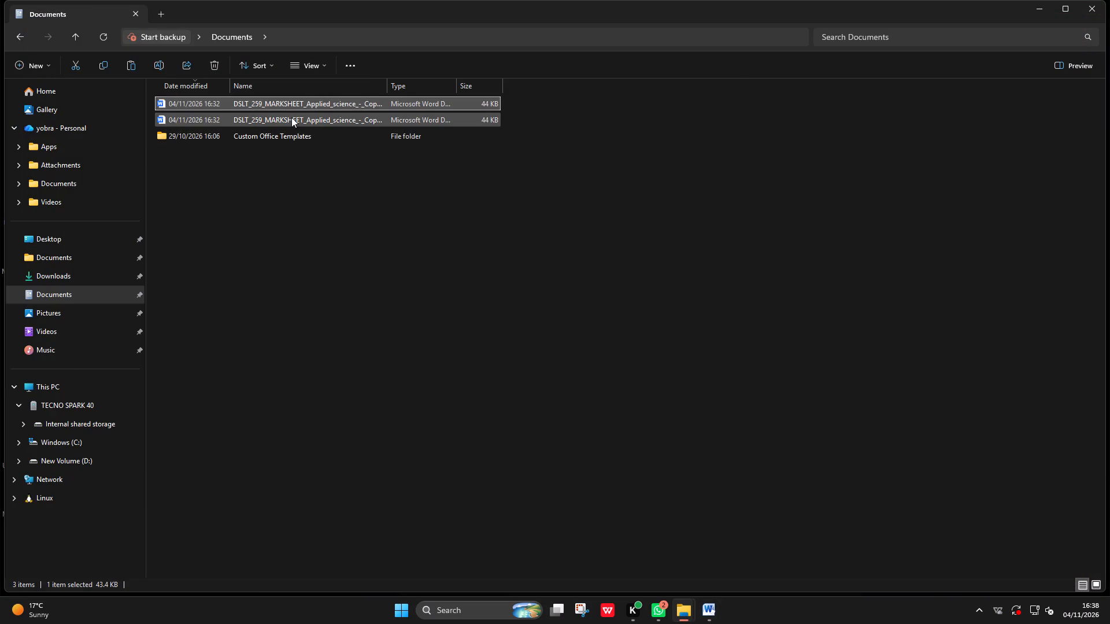
# Send DSLT_259_MARKSHEET_Applied_science_-_Copy[1].docx from the Documents folder to the TECNO SPARK 40 phone.
pyautogui.click(291, 117)
pyautogui.rightClick(291, 118)
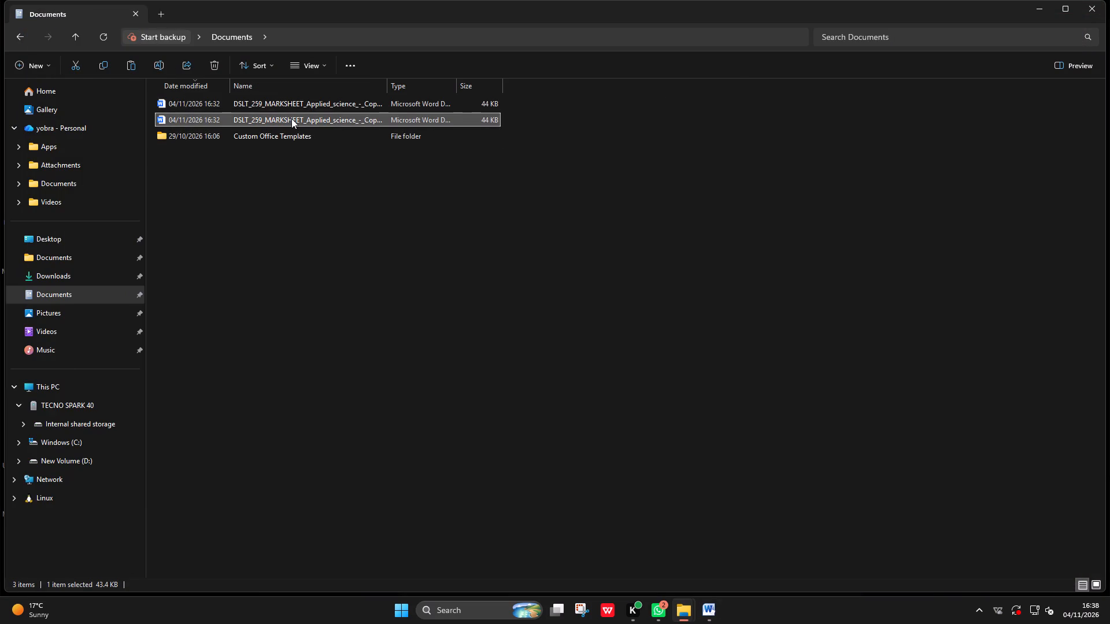
pyautogui.rightClick(293, 118)
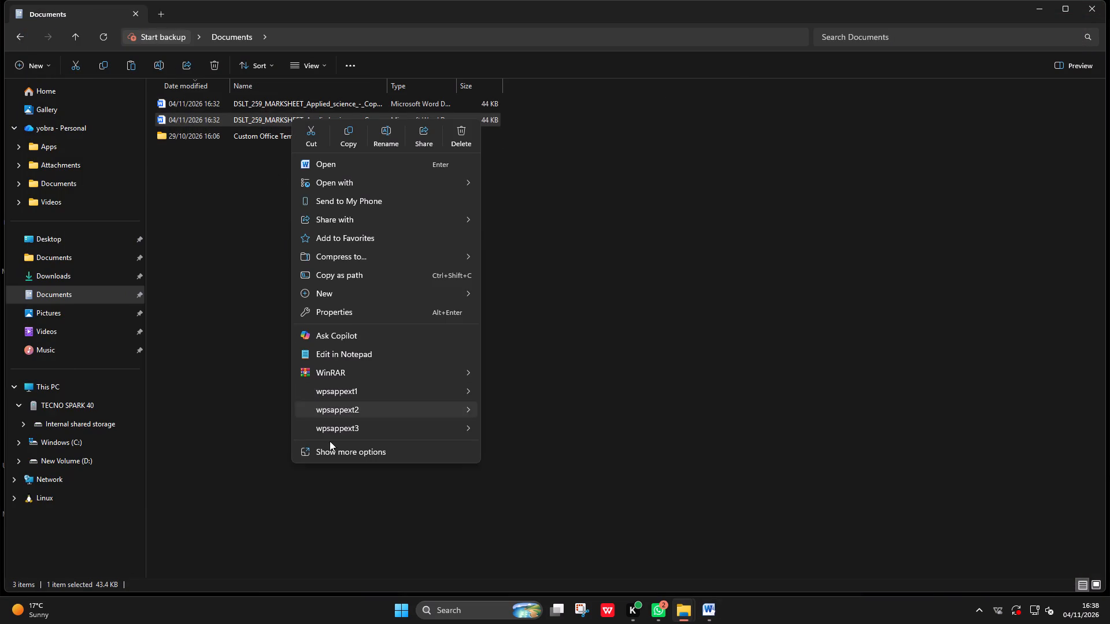
pyautogui.click(330, 443)
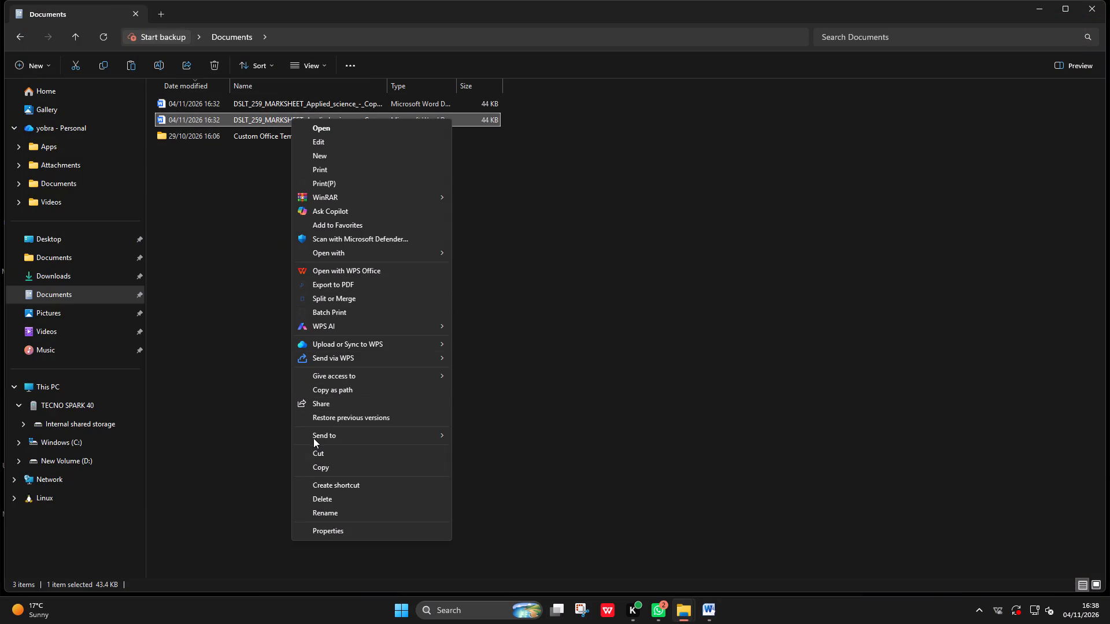
pyautogui.click(339, 435)
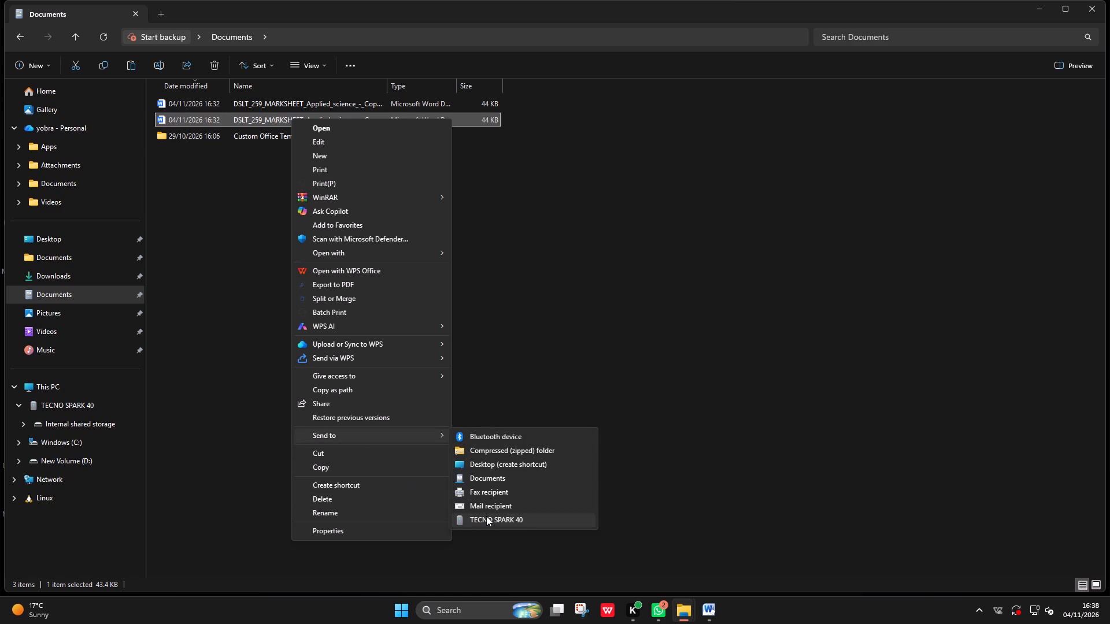
pyautogui.doubleClick(486, 516)
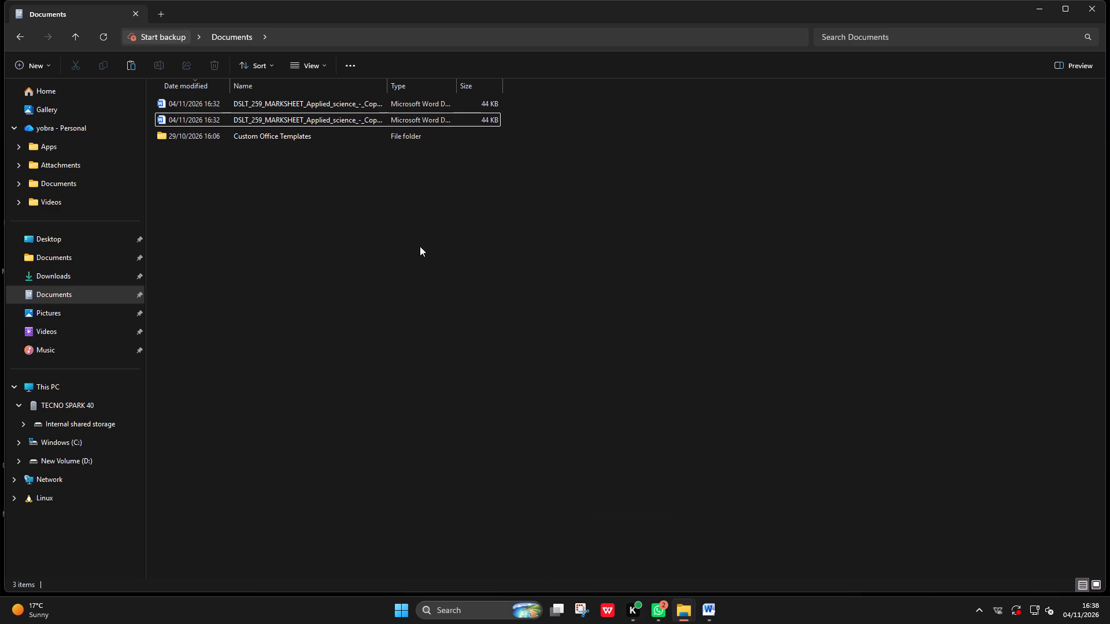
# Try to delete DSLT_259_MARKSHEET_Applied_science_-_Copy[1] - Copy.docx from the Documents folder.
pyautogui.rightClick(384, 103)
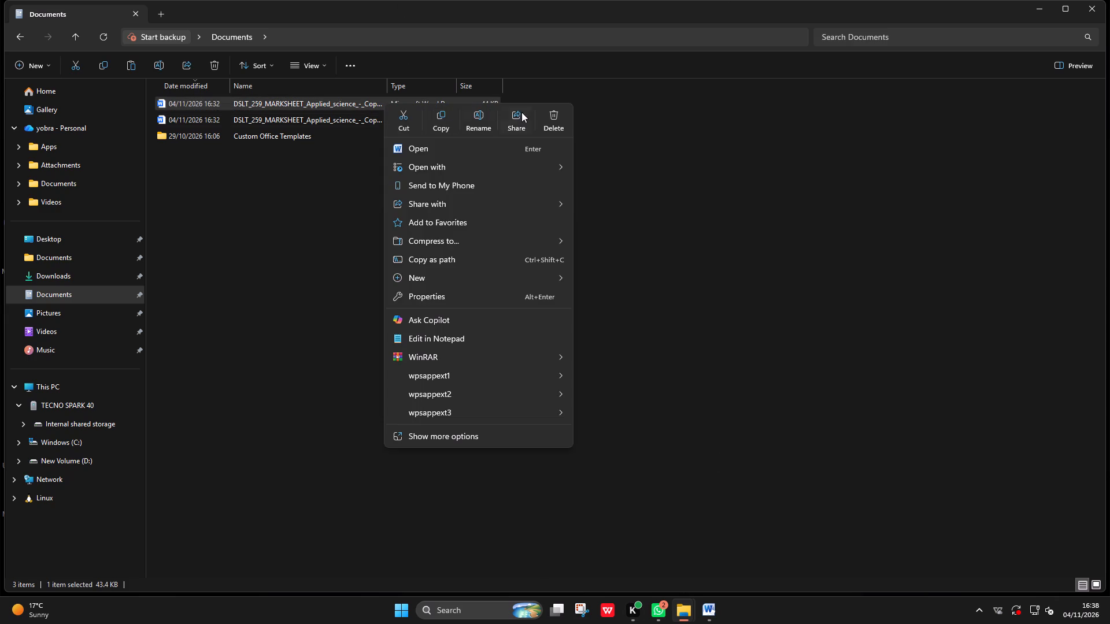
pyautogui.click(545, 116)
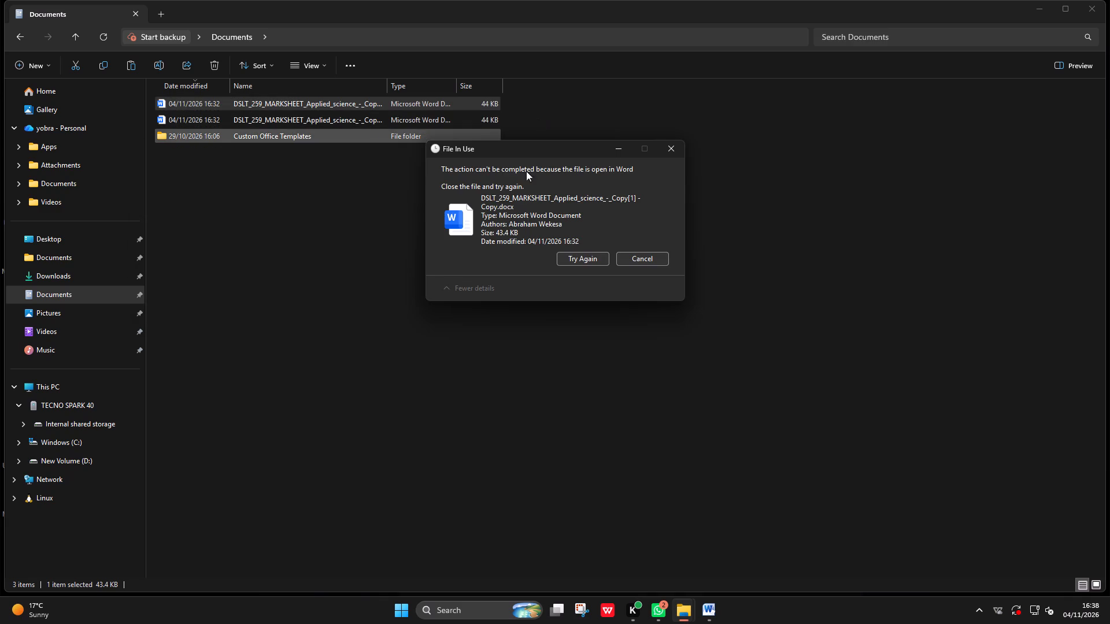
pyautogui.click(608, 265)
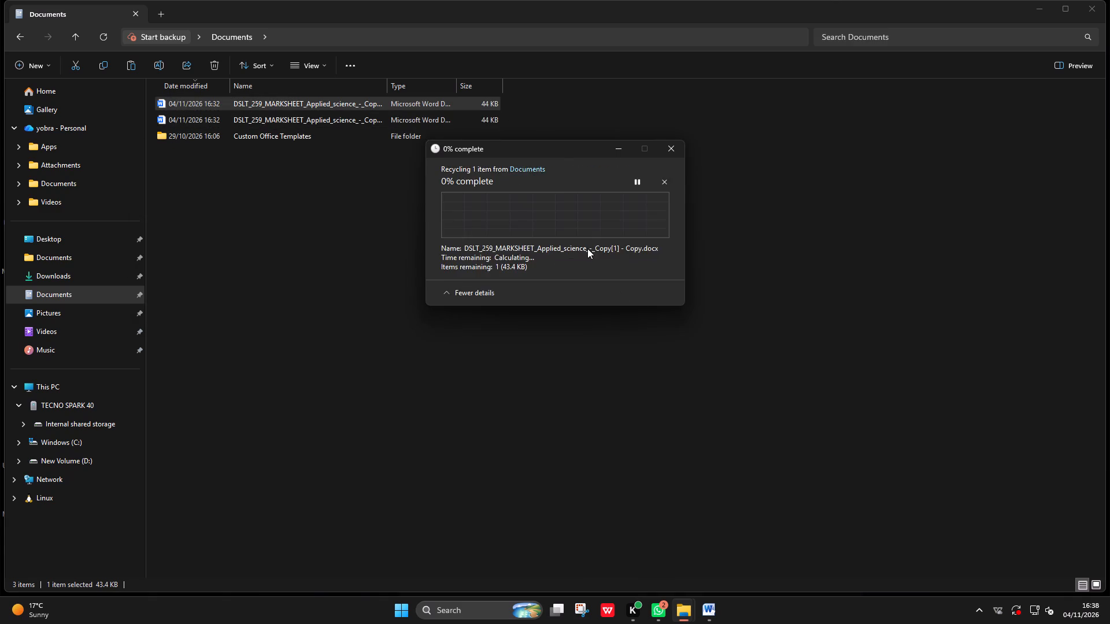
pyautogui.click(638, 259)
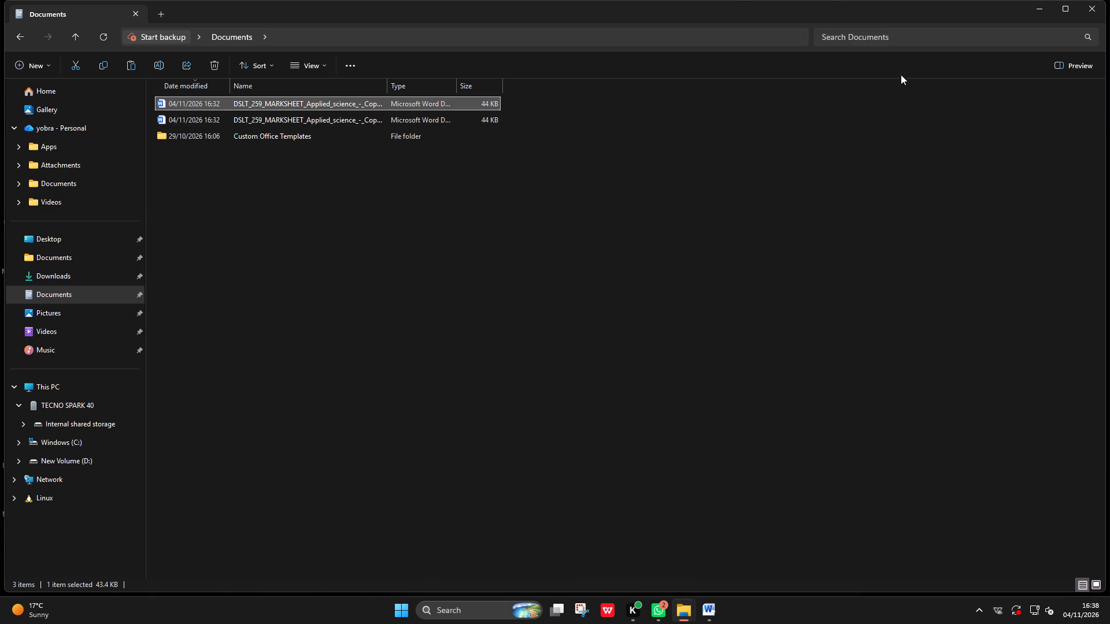
# Switch to Word and close DSLT_259_MARKSHEET_Applied_science_-_Copy[1] - Copy.docx.
pyautogui.moveTo(1089, 4); pyautogui.dragTo(1104, 3)
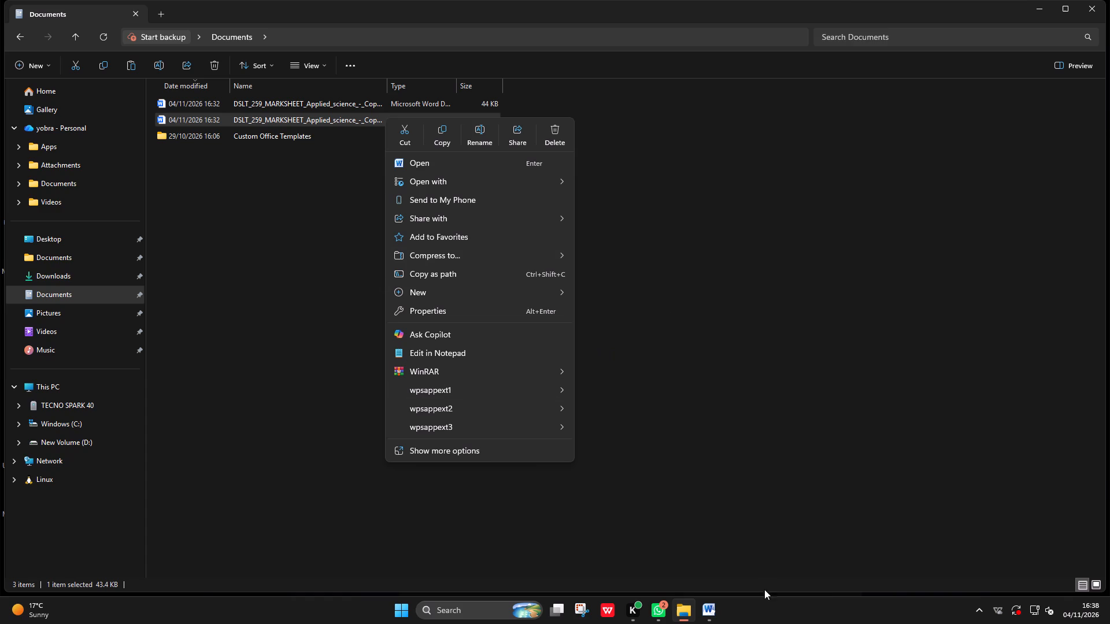
pyautogui.click(711, 607)
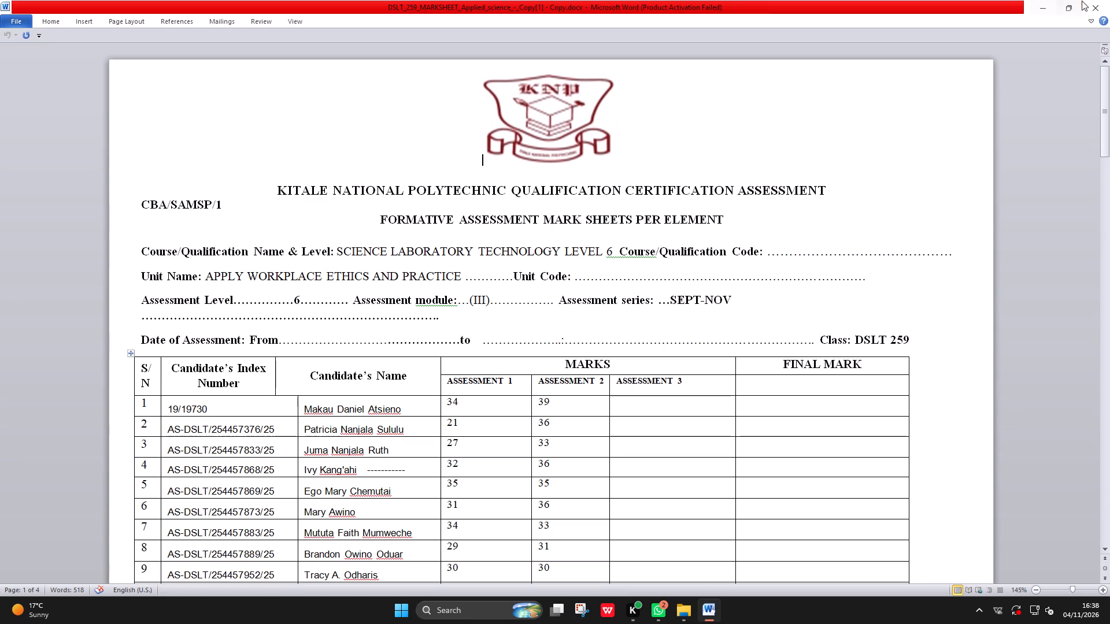
pyautogui.click(1108, 0)
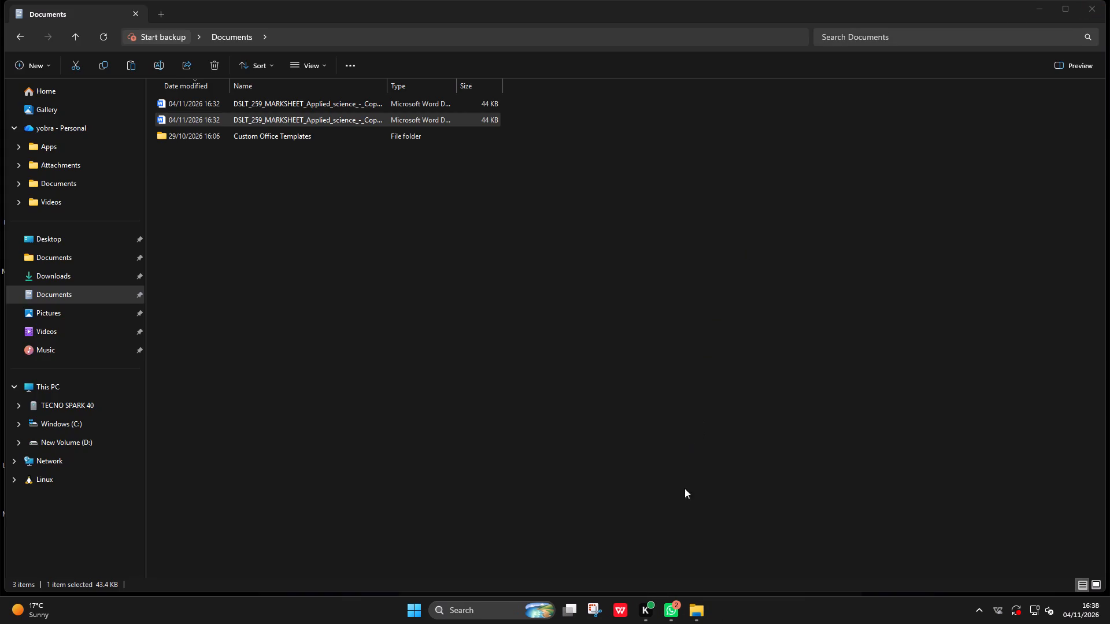
# Delete both DSLT 259 Applied Science mark sheet files from the Documents folder and close the folder window.
pyautogui.rightClick(412, 98)
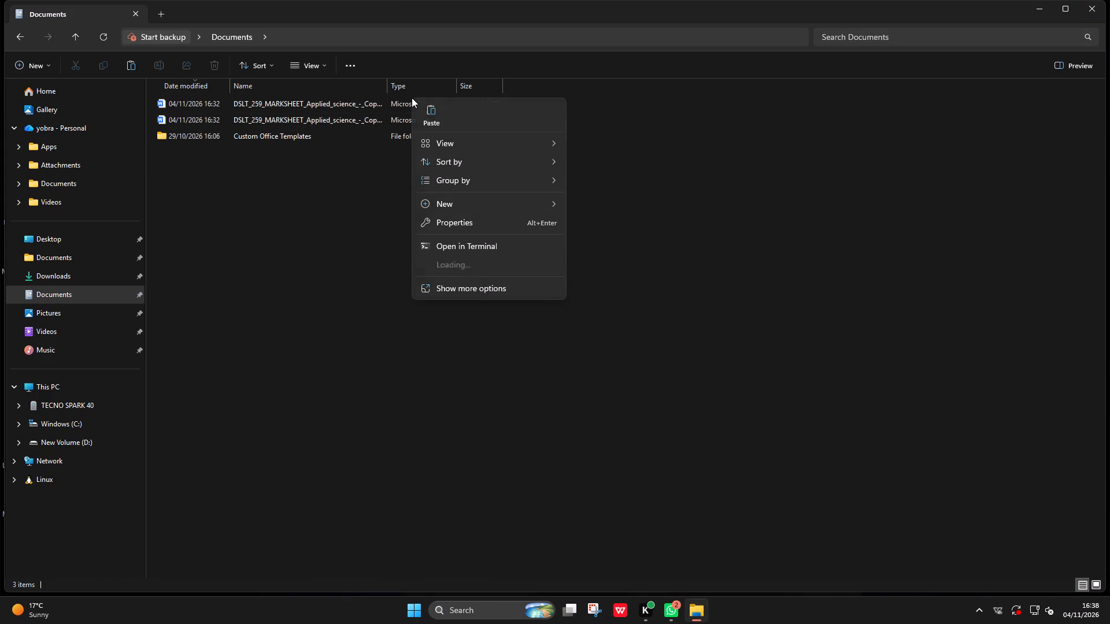
pyautogui.click(371, 216)
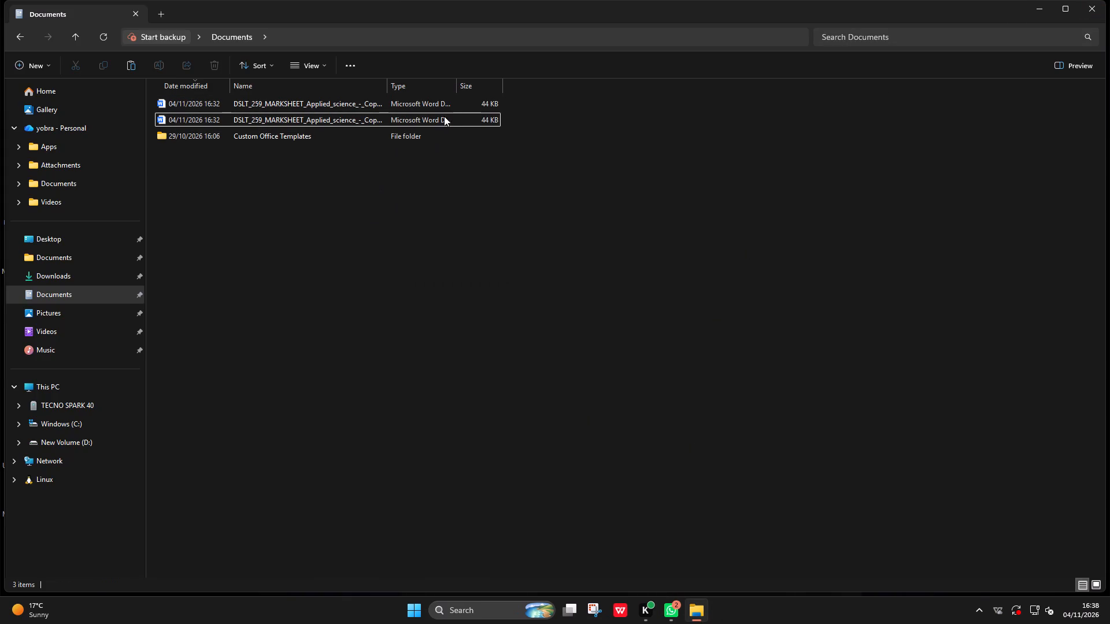
pyautogui.click(463, 105)
pyautogui.rightClick(463, 105)
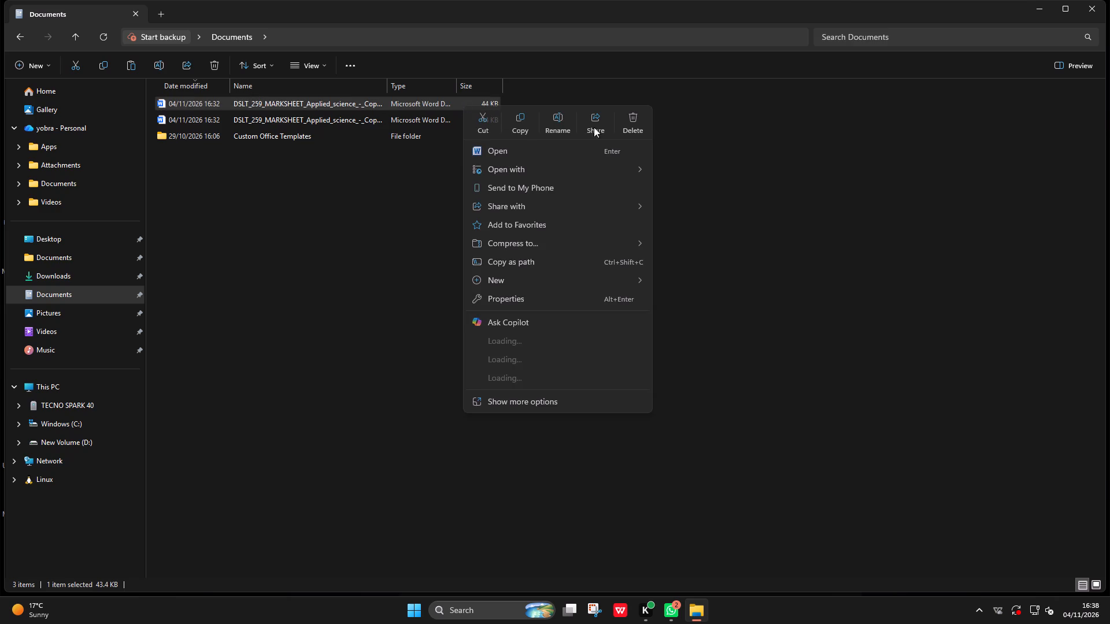
pyautogui.click(623, 118)
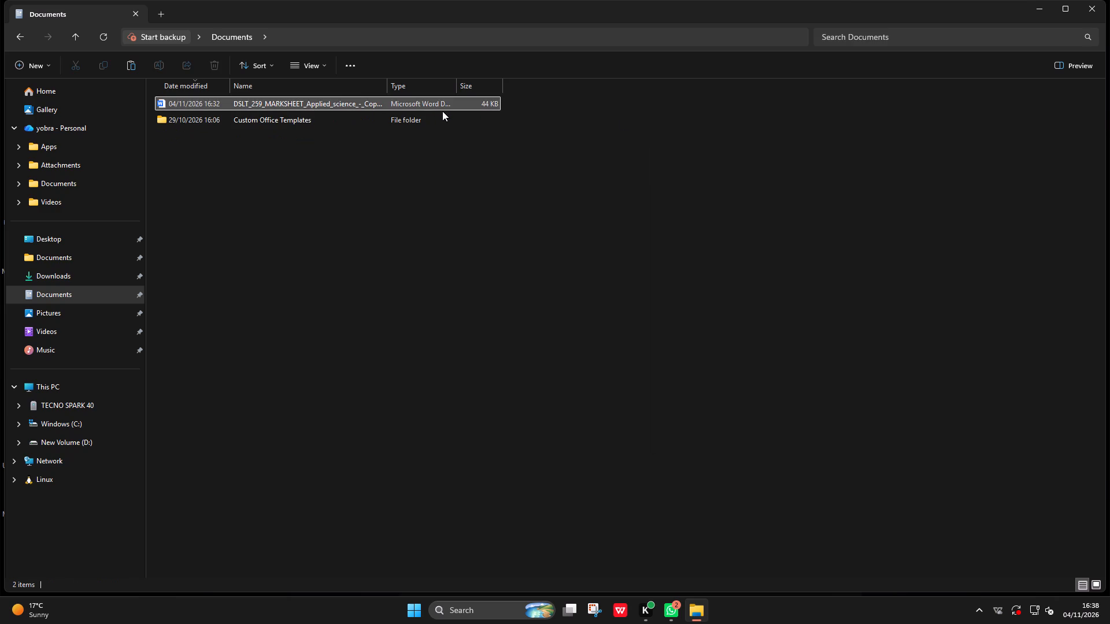
pyautogui.rightClick(448, 99)
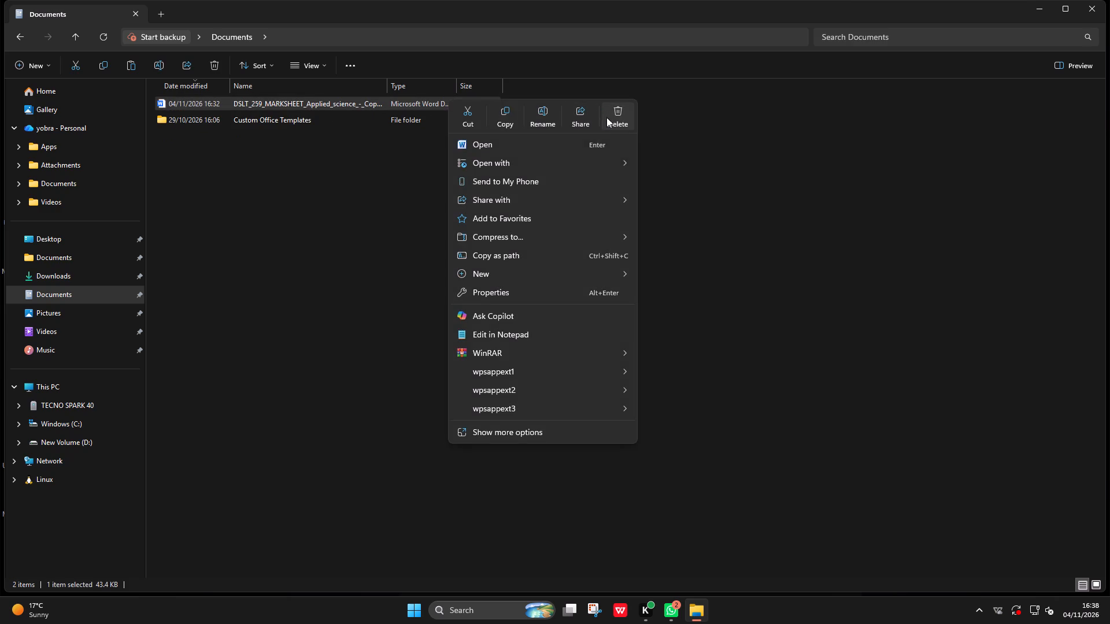
pyautogui.click(609, 117)
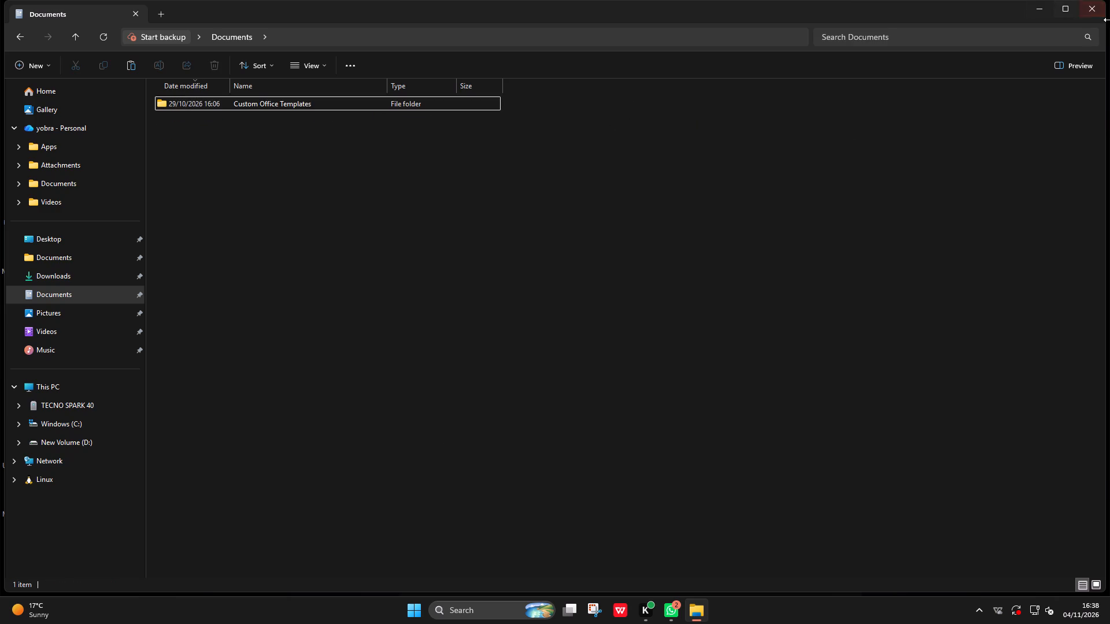
pyautogui.click(1100, 13)
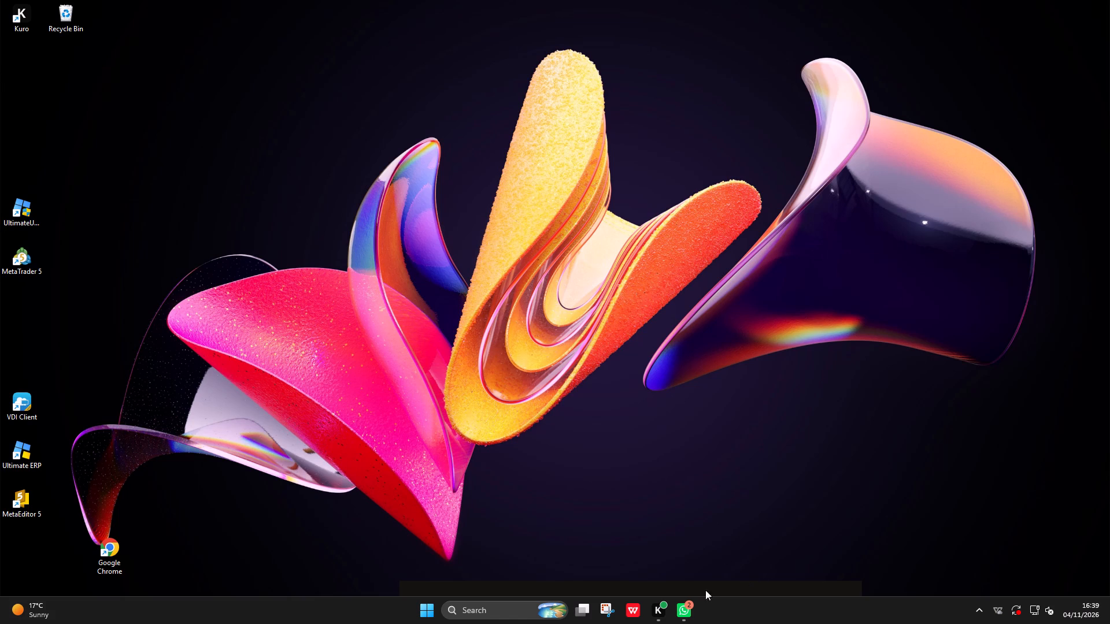
# Open the Windows search.
pyautogui.click(487, 614)
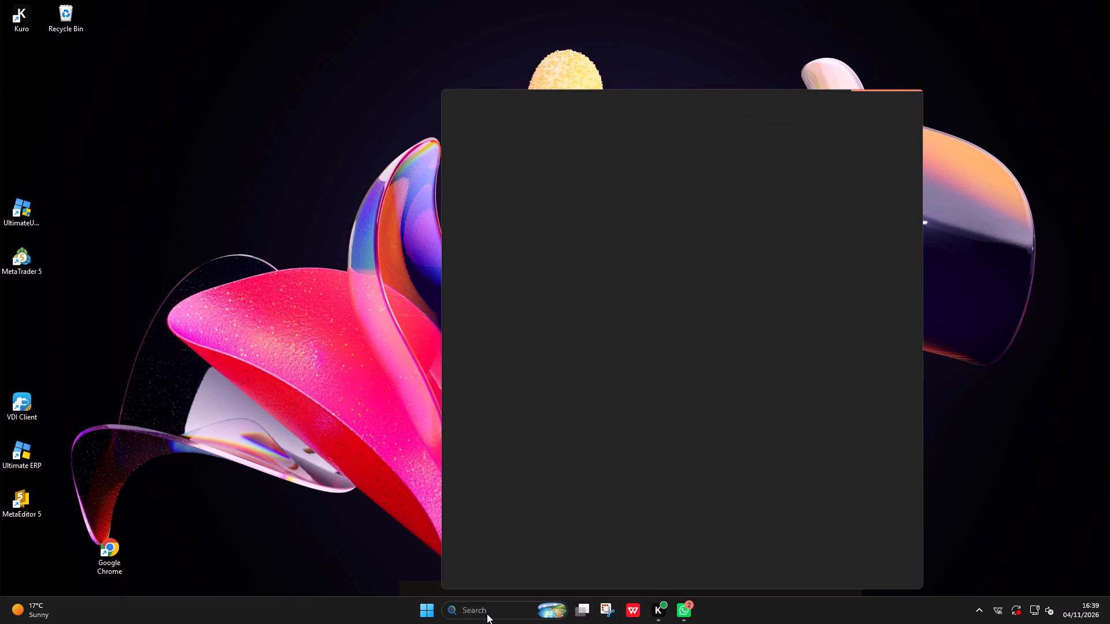